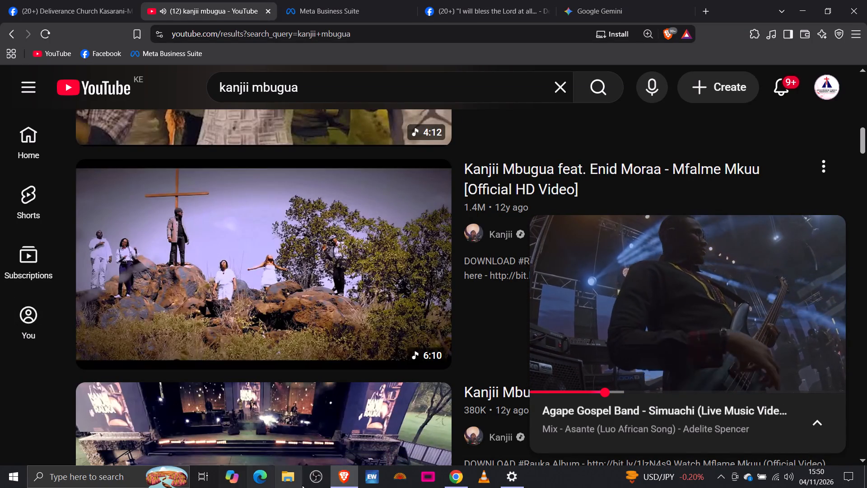
Open the Word document "14 Years; For What - Final" from the Documents folder.
left_click(292, 475)
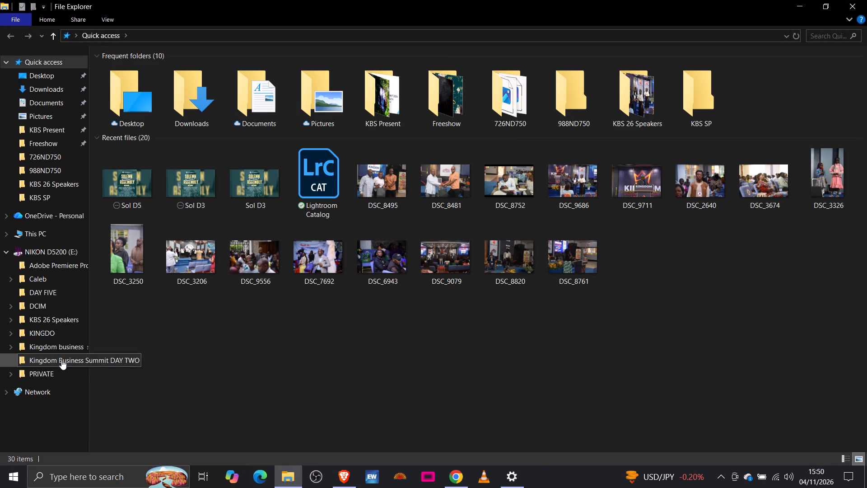
left_click(47, 102)
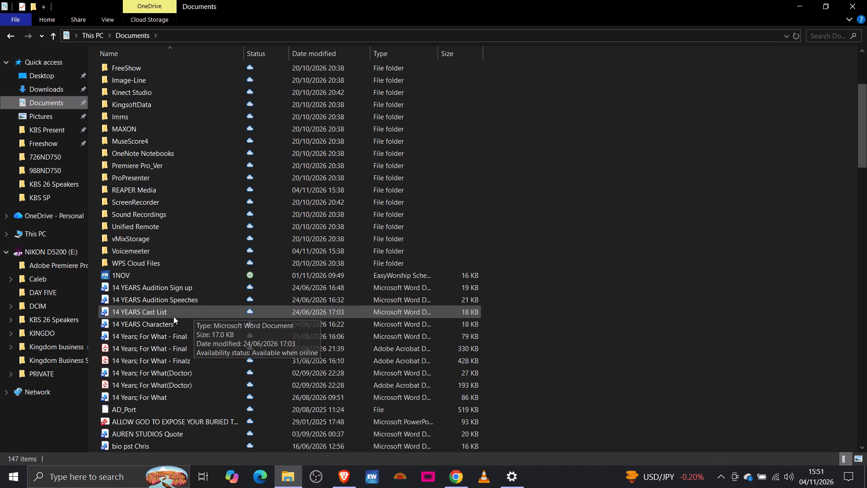
double_click(168, 338)
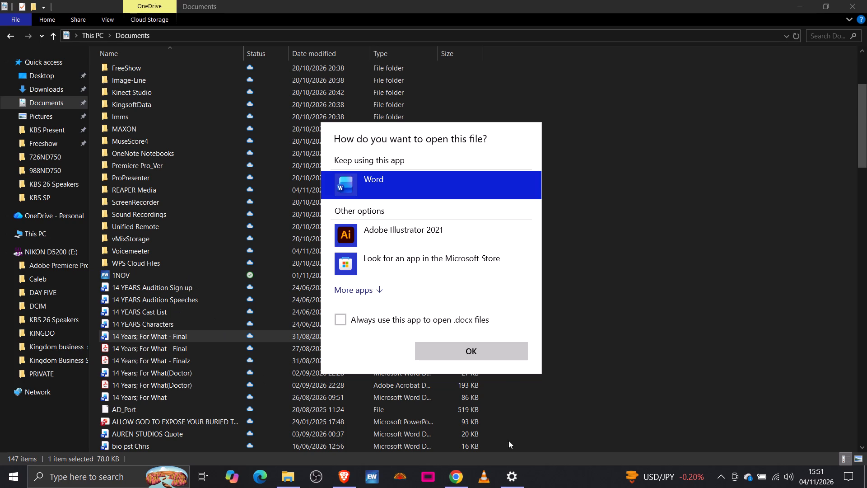
left_click(492, 355)
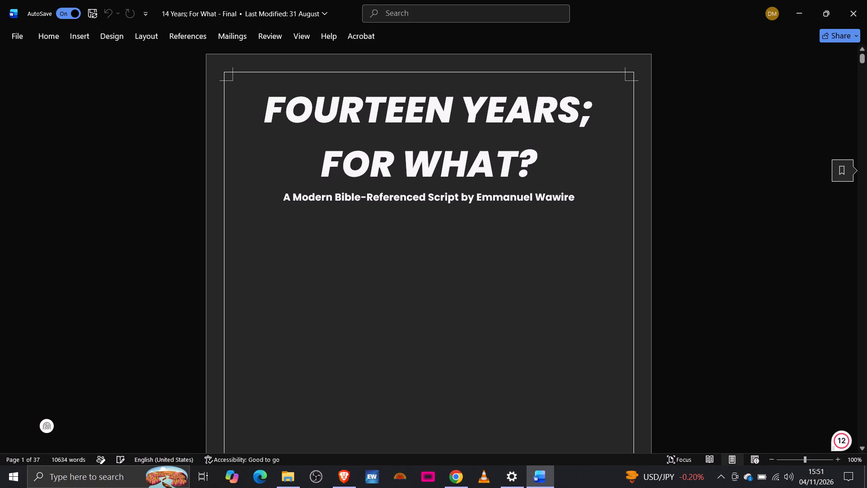
Switch to the Brave browser and pause the Agape Gospel Band video in the YouTube mini player.
key("space")
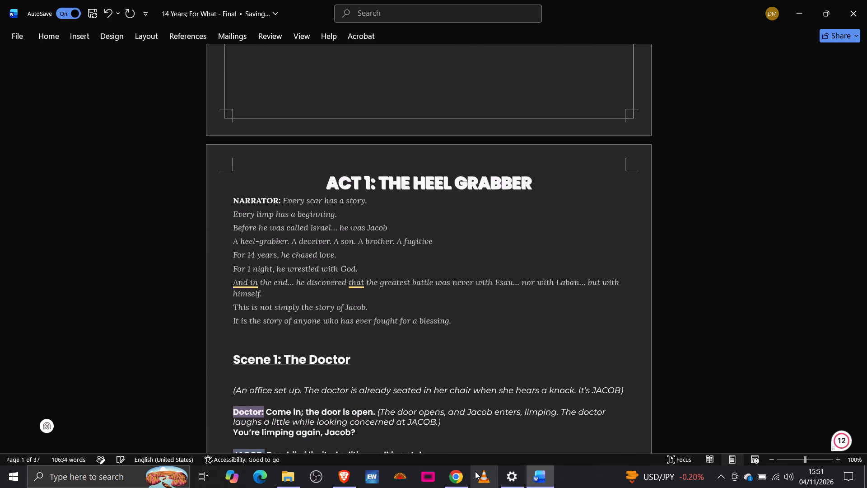
left_click(455, 466)
left_click(455, 474)
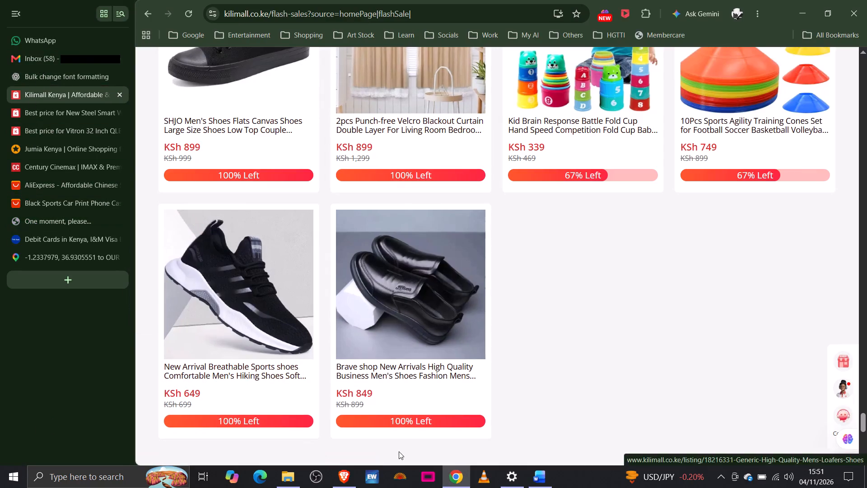
left_click(352, 472)
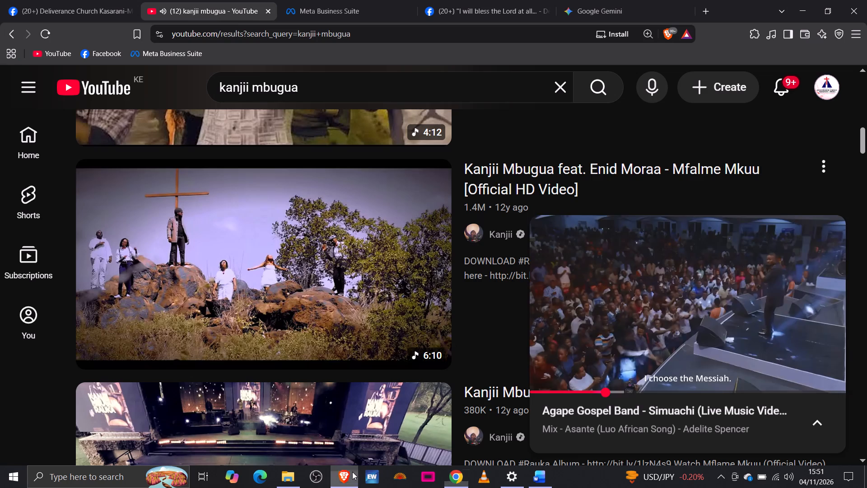
left_click(670, 299)
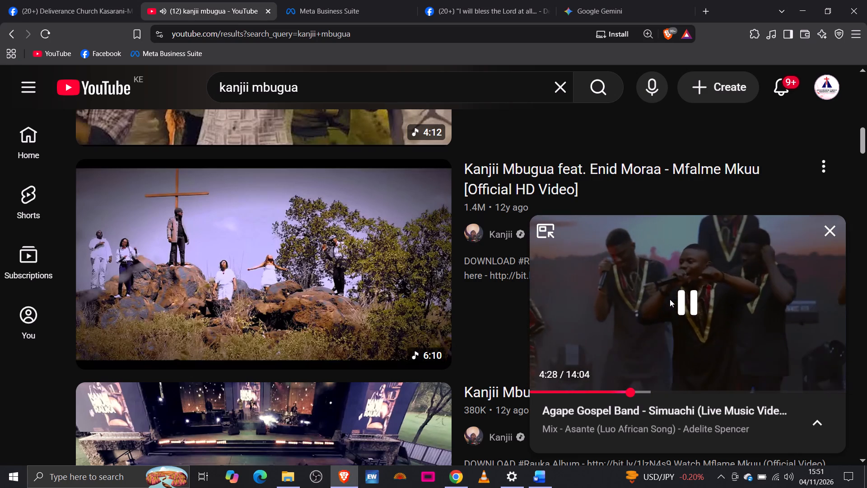
left_click(683, 304)
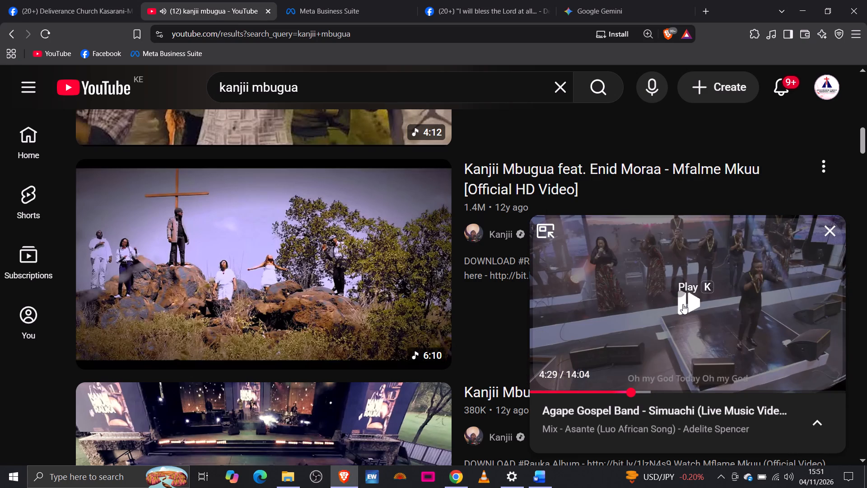
Switch back to the Word script and look through it up to God's Voice line to Laban in Act 3.
left_click(548, 484)
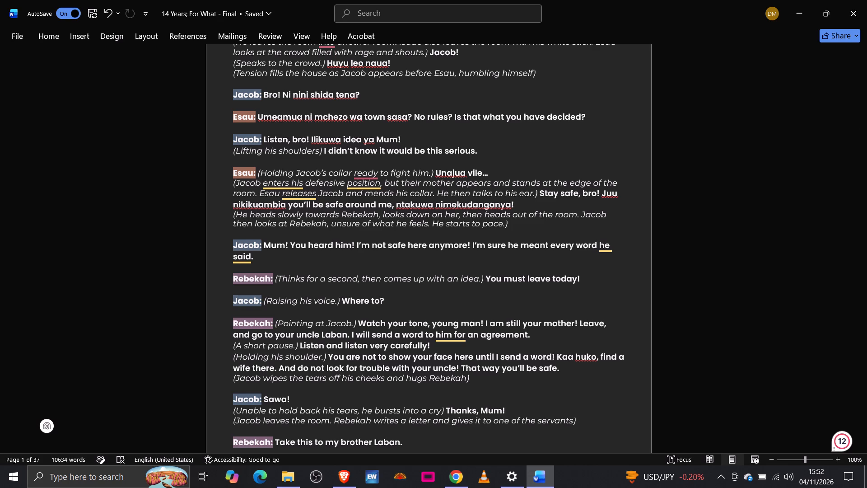
key("Down")
key("Down")
key("Down")
key("Down")
key("Down")
key("Down")
key("Down")
key("Down")
key("Down")
key("Down")
key("Down")
key("Down")
key("Down")
key("Down")
key("Down")
key("Down")
key("Down")
key("Down")
key("Down")
key("Down")
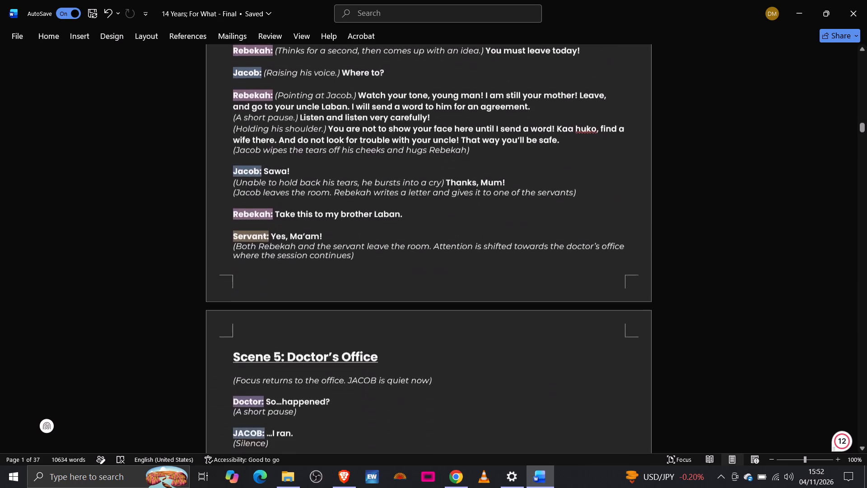
key("Down")
key("Down")
key("Down")
key("Down")
key("Down")
key("Down")
key("Down")
key("Down")
key("Down")
key("Down")
key("Down")
key("Down")
key("Down")
key("Down")
key("Down")
key("Down")
key("Down")
key("Down")
key("Down")
key("Down")
key("Down")
key("Down")
key("Down")
key("Down")
key("Down")
key("Down")
key("Down")
key("Down")
key("Down")
key("Down")
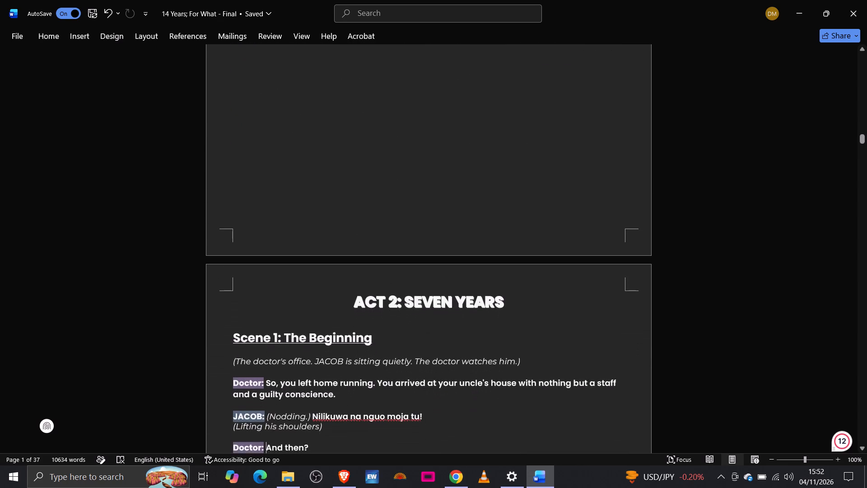
key("Down")
key("Down")
key("Down")
key("Down")
key("Down")
key("Down")
key("Down")
key("Down")
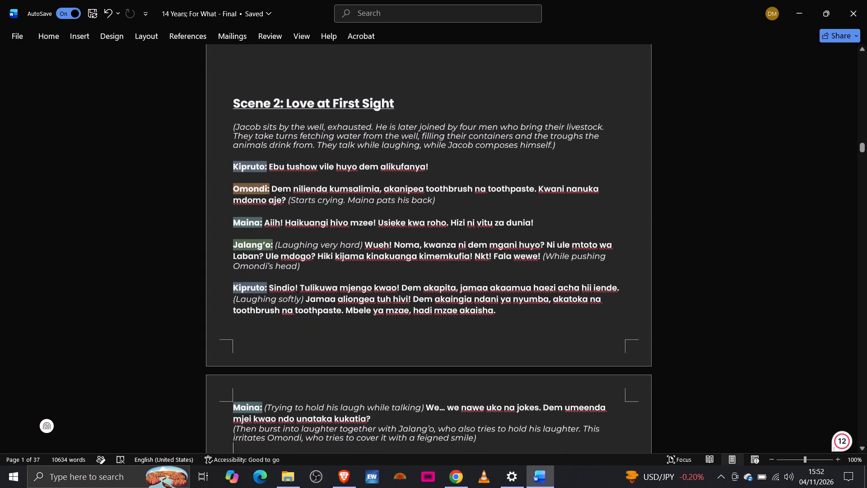
key("Down")
key("Down")
key("Down")
key("Down")
key("Down")
key("Down")
key("Down")
key("Down")
key("Down")
key("Down")
key("Down")
key("Down")
key("Down")
key("Down")
key("Down")
key("Down")
key("Down")
key("Down")
key("Down")
key("Down")
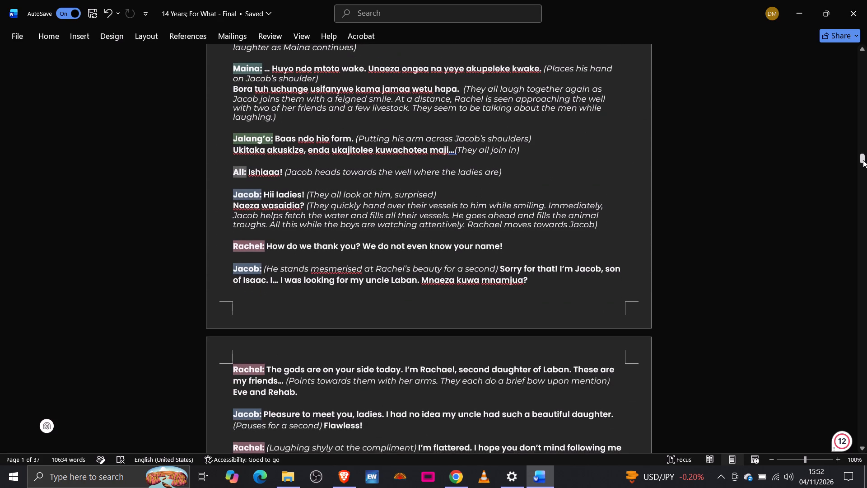
left_click_drag(862, 160, 839, 361)
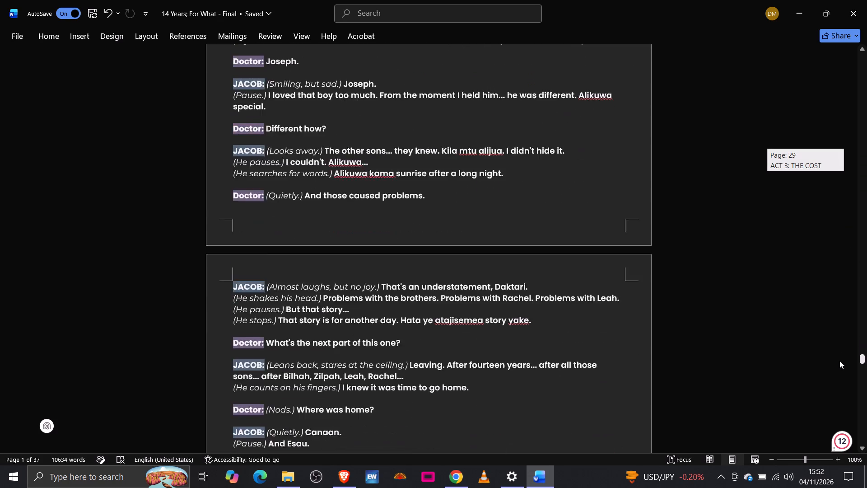
left_click_drag(839, 361, 839, 375)
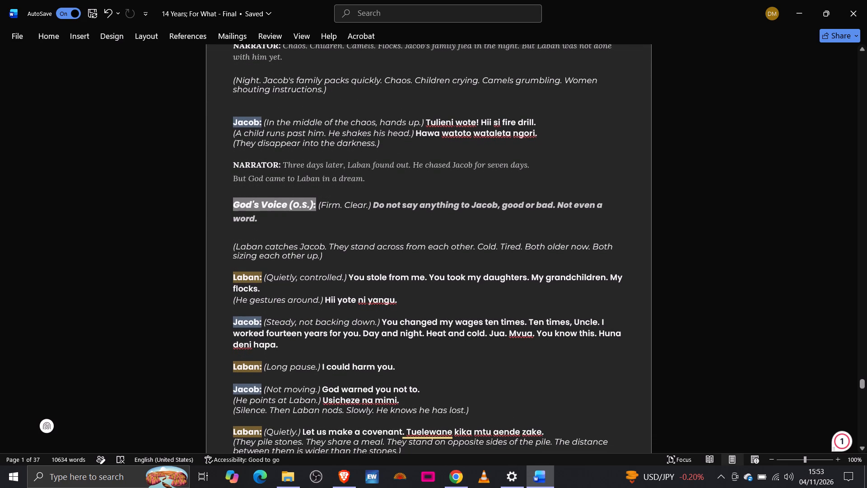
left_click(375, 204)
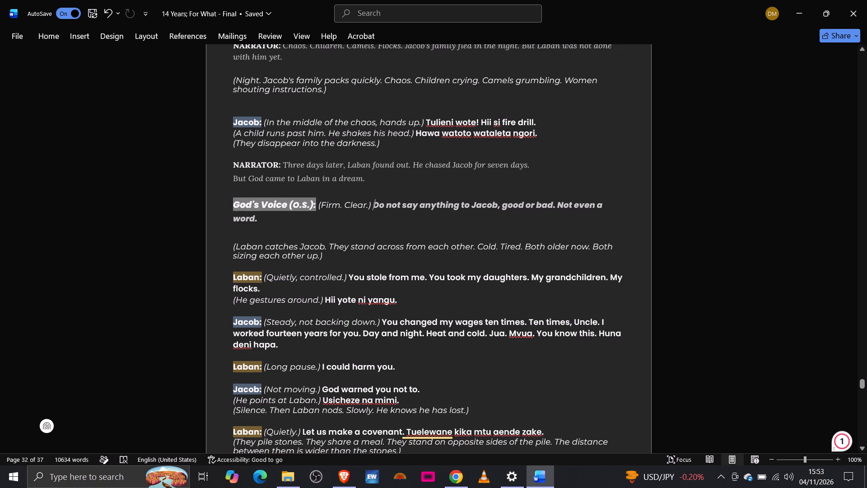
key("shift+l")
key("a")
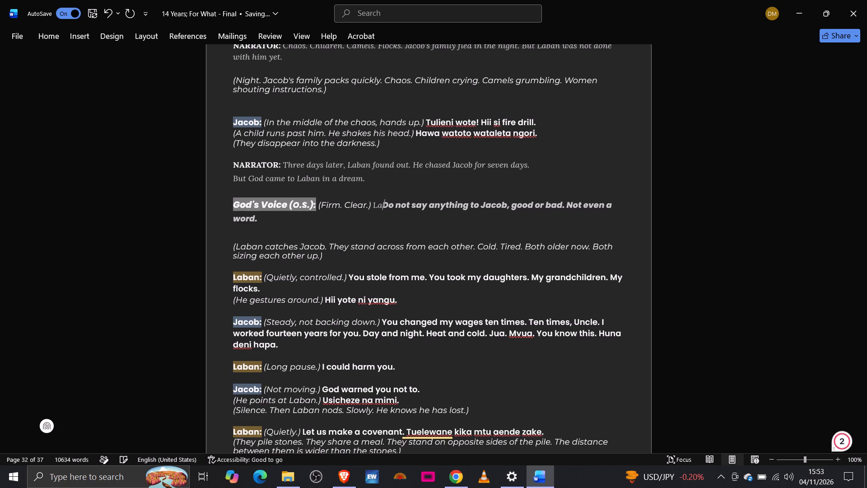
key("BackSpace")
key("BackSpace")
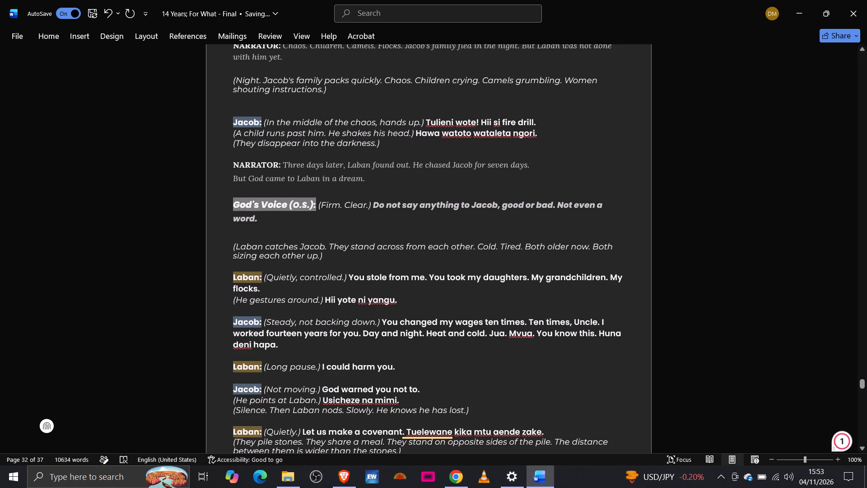
Replace the opening word "Do" of God's Voice line to Laban with "Laban! Laban!".
left_click(378, 206)
key("BackSpace")
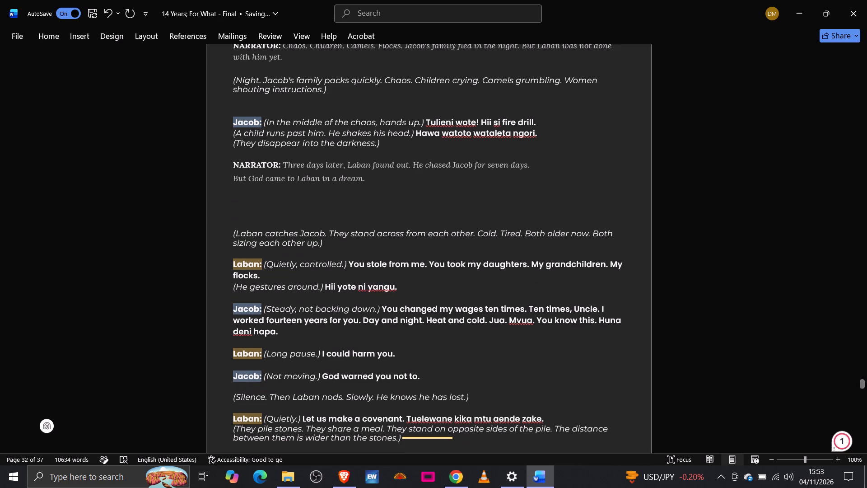
key("shift+l")
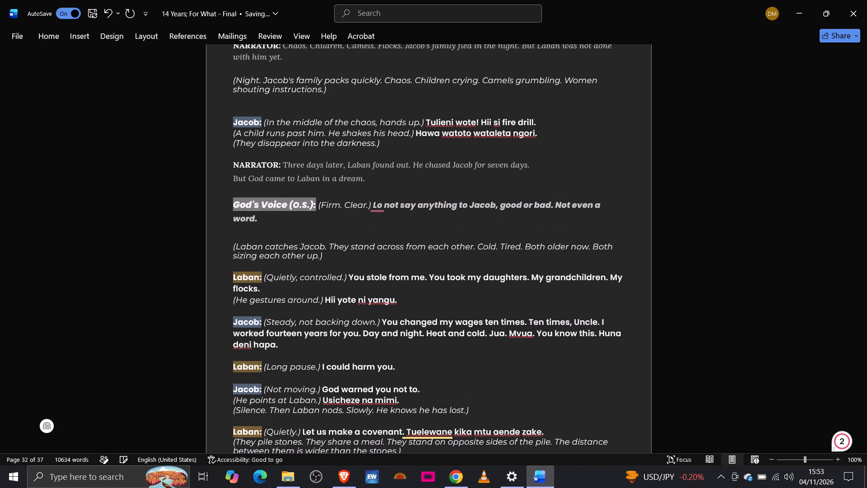
type("aban")
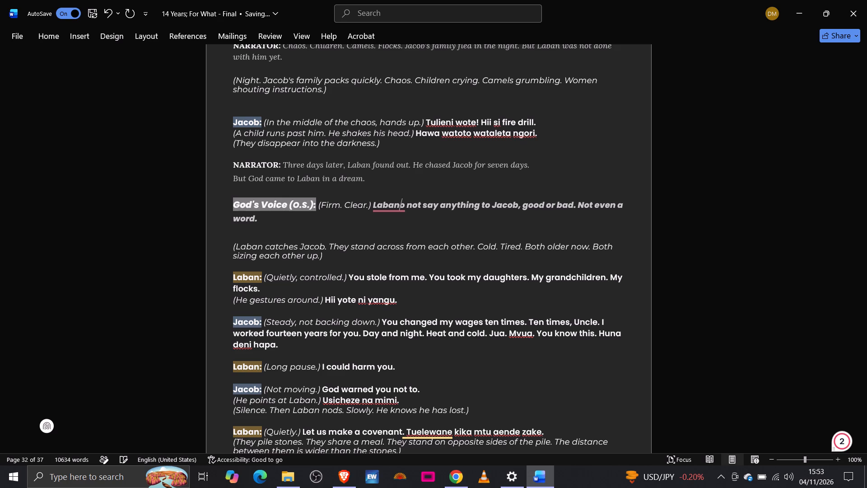
key("shift+exclam")
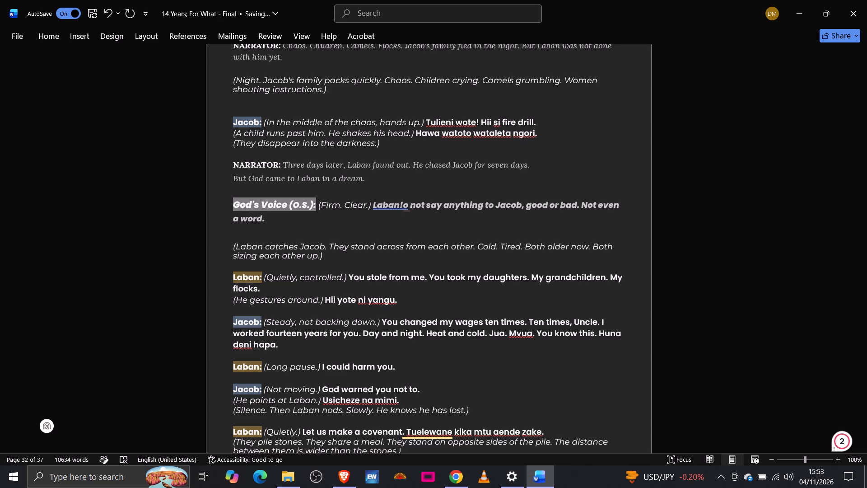
key("space")
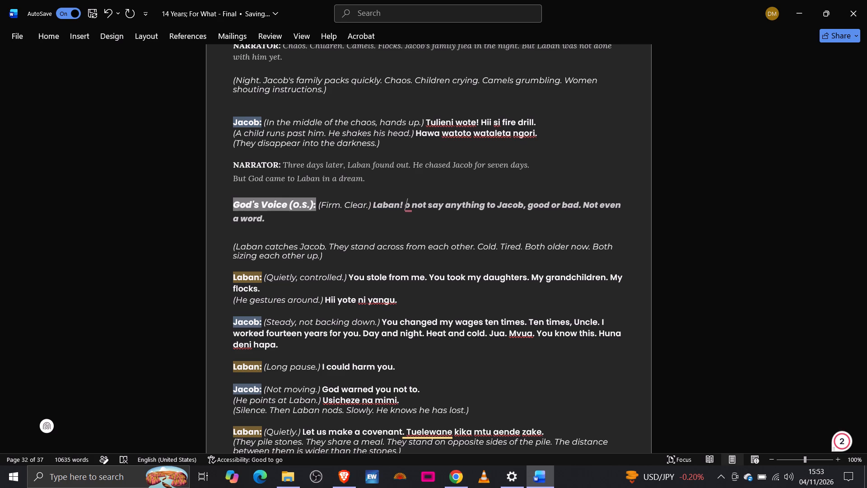
type("LAban")
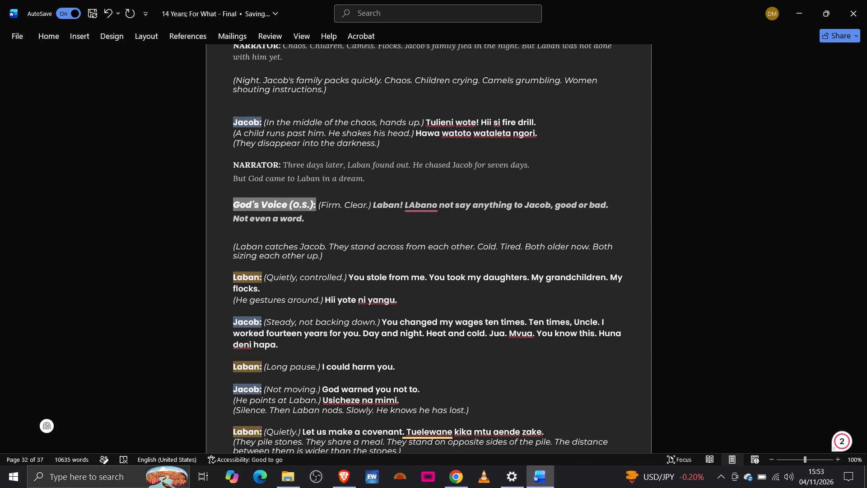
key("ctrl+1")
key("space")
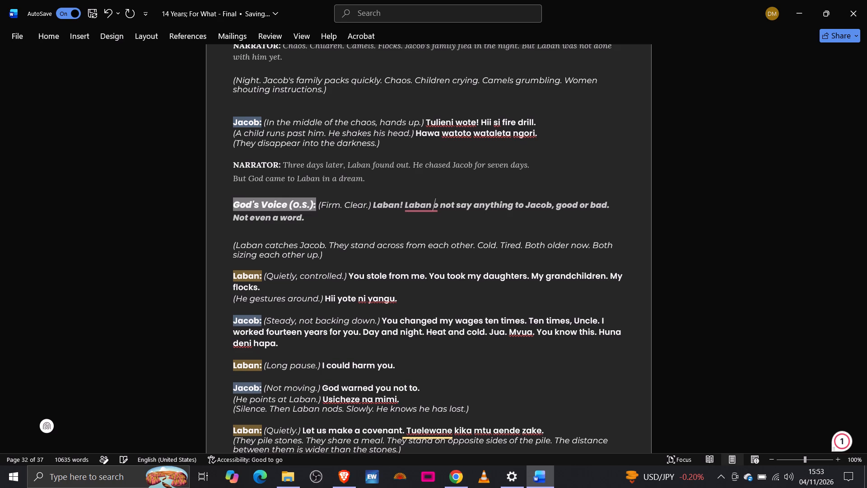
key("Delete")
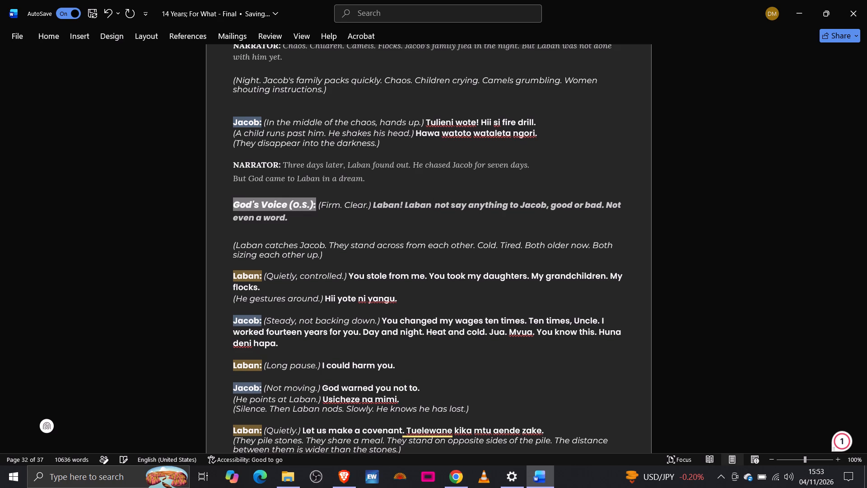
key("BackSpace")
key("BackSpace")
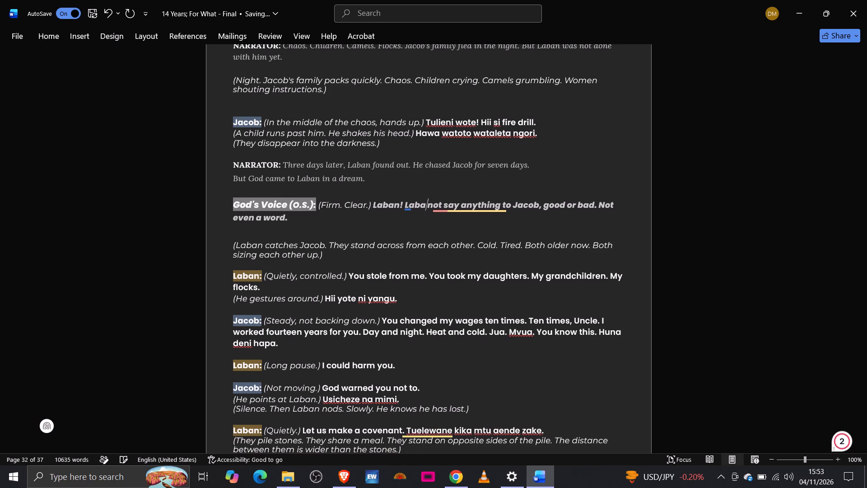
key("n")
key("ctrl+1")
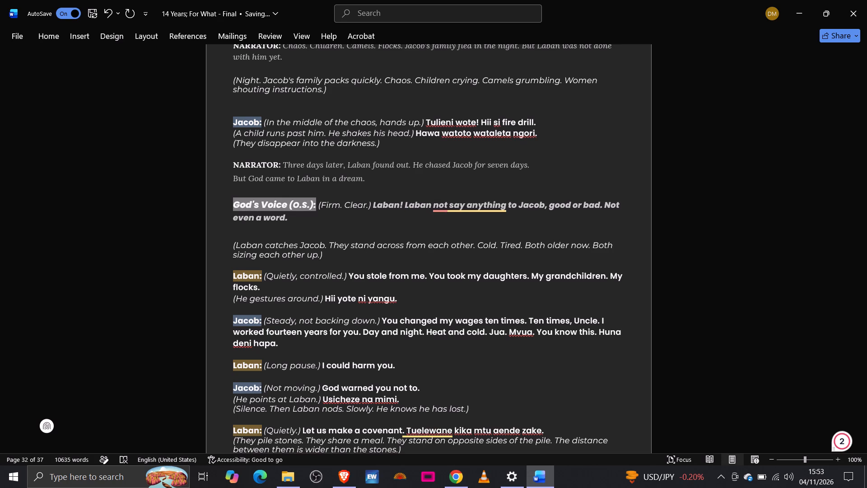
key("shift+exclam")
key("space")
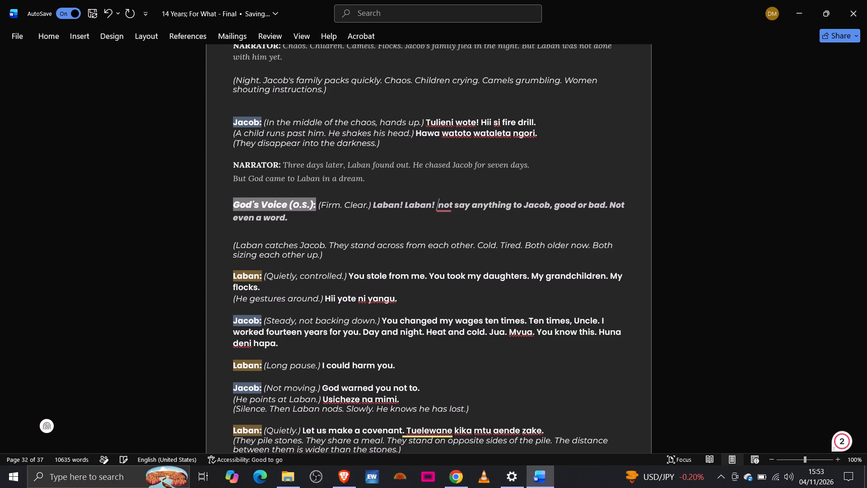
Insert "It is I the Lord of Jacob." after "Laban! Laban!" in God's Voice line.
type("It is")
key("space")
type("I the")
key("space")
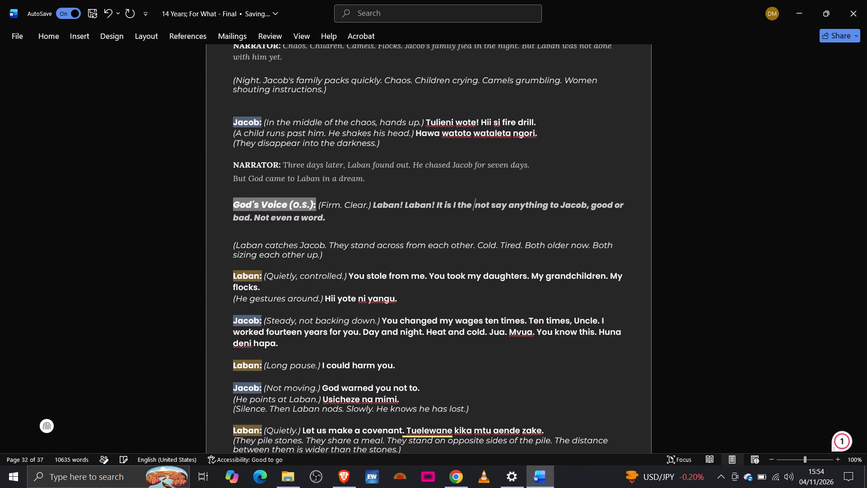
type("Loed")
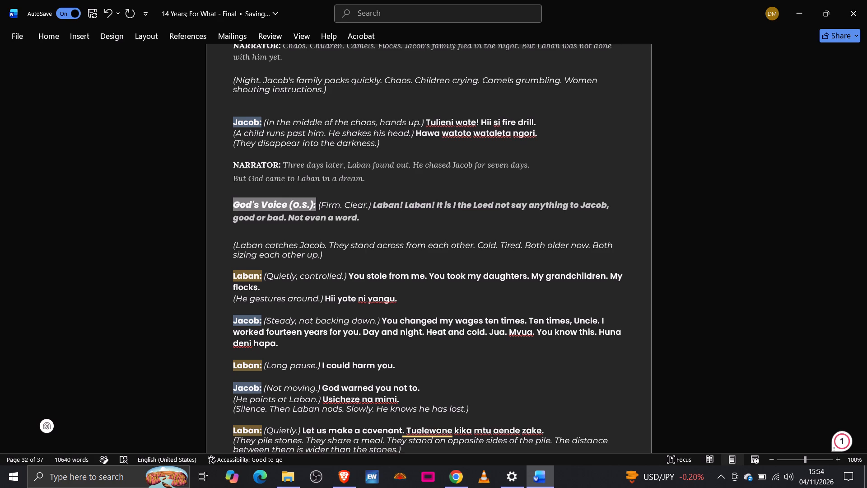
key("BackSpace")
key("BackSpace")
type("rd")
key("space")
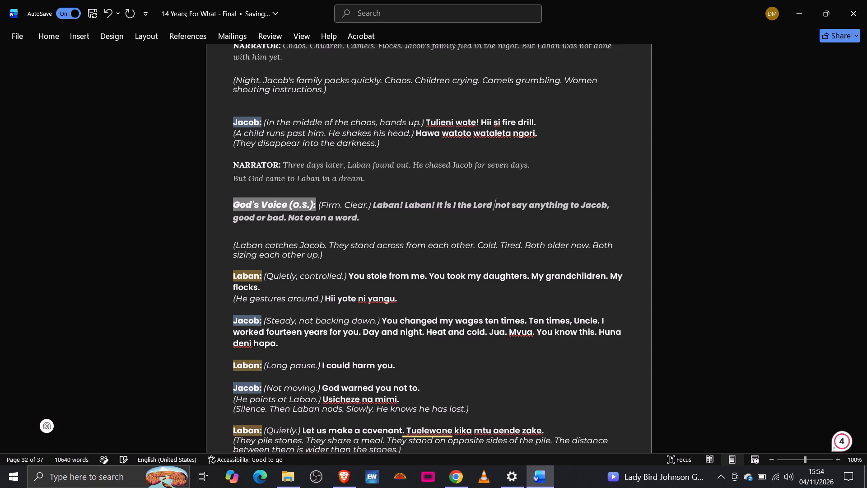
type("of Jacob")
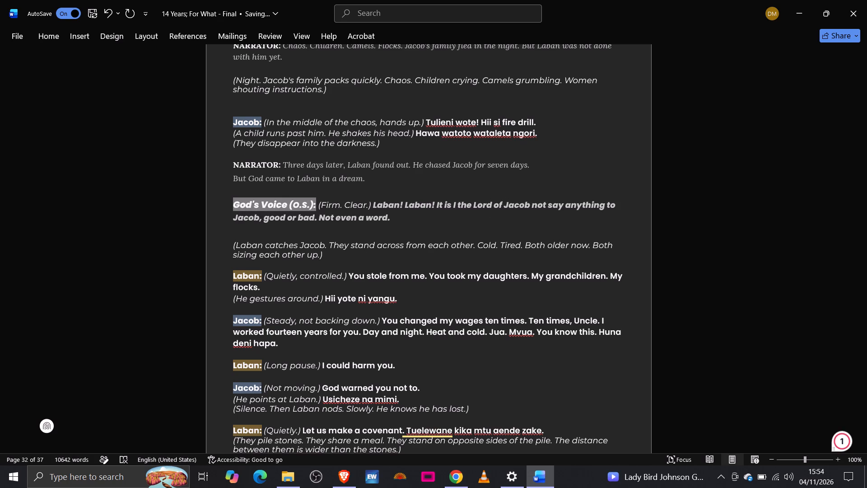
type(">")
key("space")
key("BackSpace")
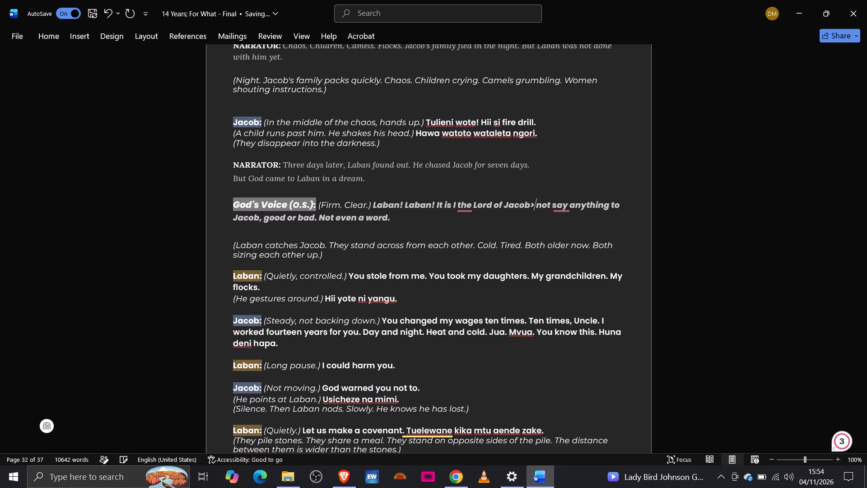
key("BackSpace")
type(".")
key("space")
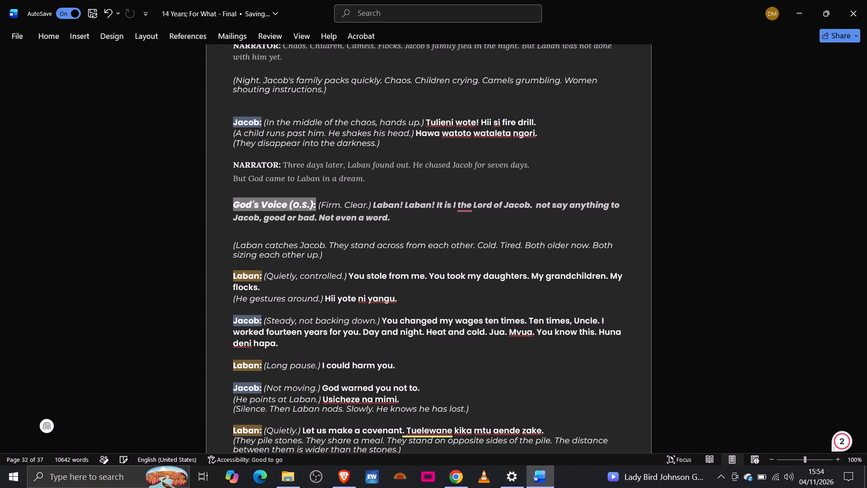
Continue God's Voice line with the sentence "I have told Him to go back home with everything He has.".
type("I have told")
key("space")
type("Him to")
key("space")
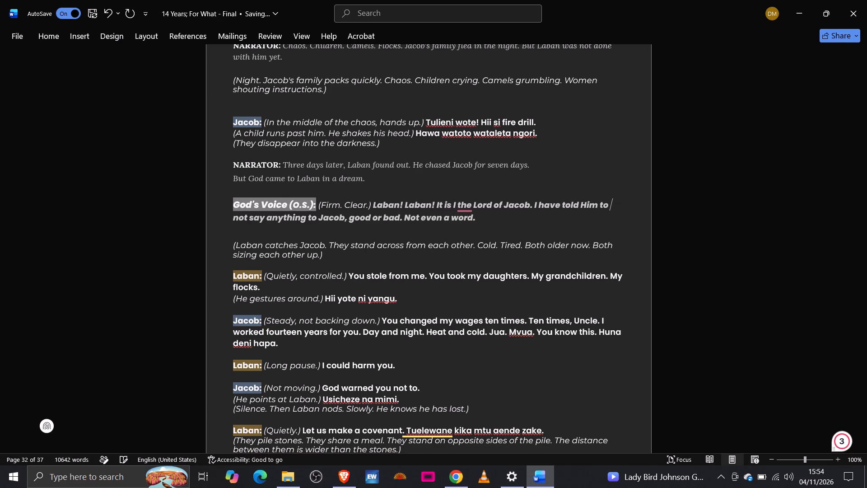
type("go back")
key("space")
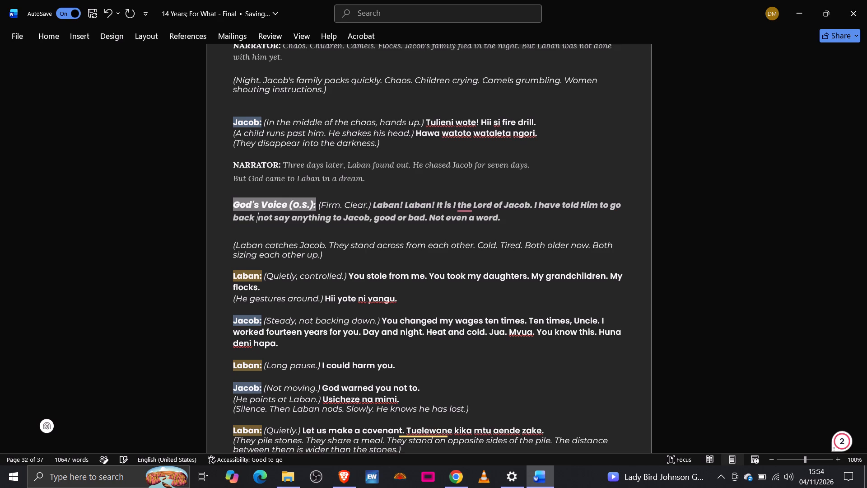
type("home")
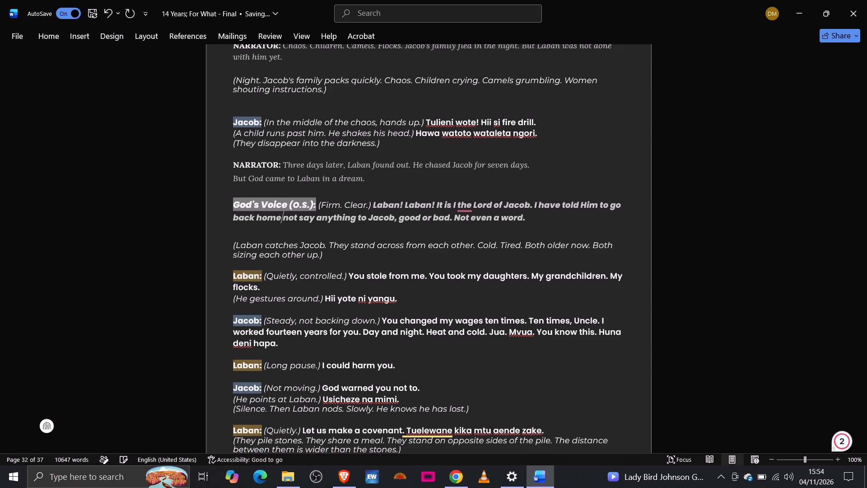
key("space")
type("with everything")
key("space")
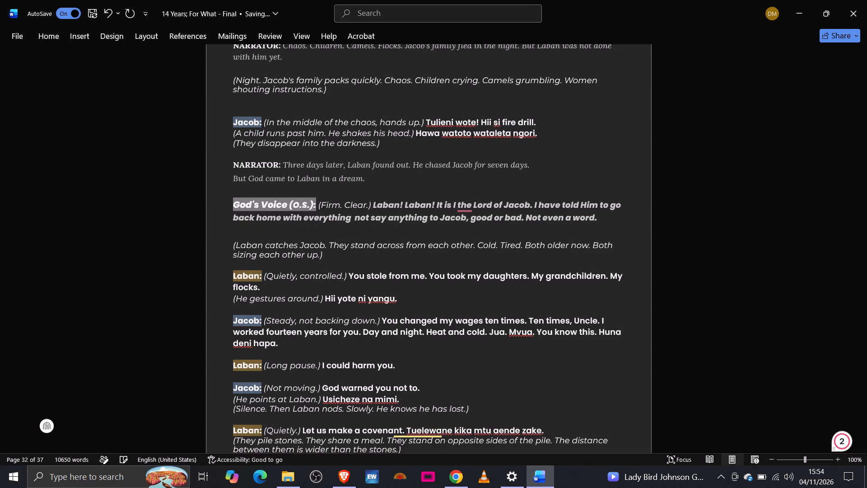
type("He has")
type(".")
key("space")
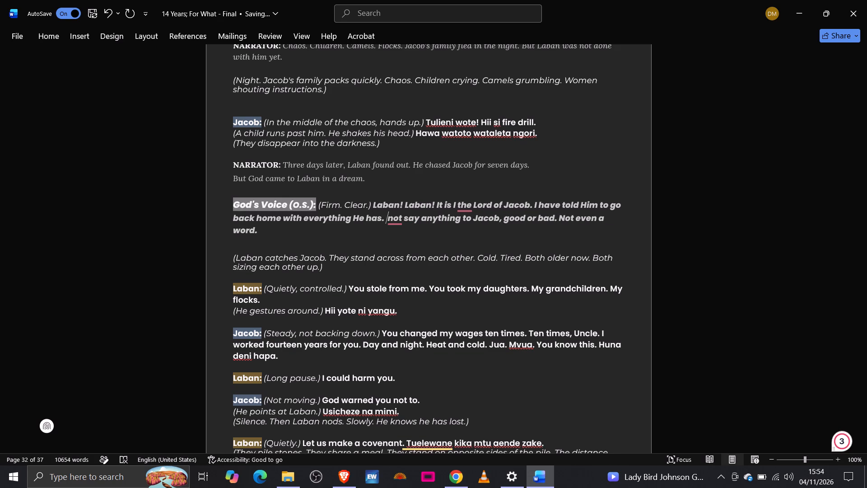
Complete the start of God's Voice command so it reads "You are not to say anything to Jacob".
type("You")
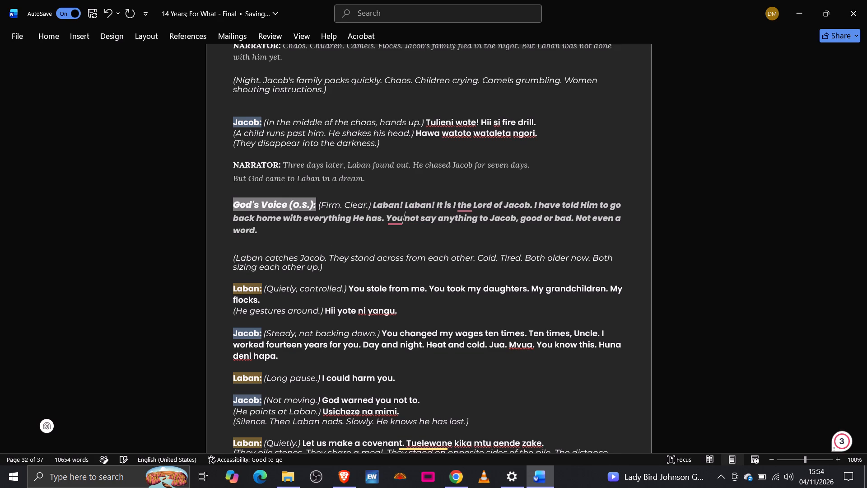
key("space")
key("a")
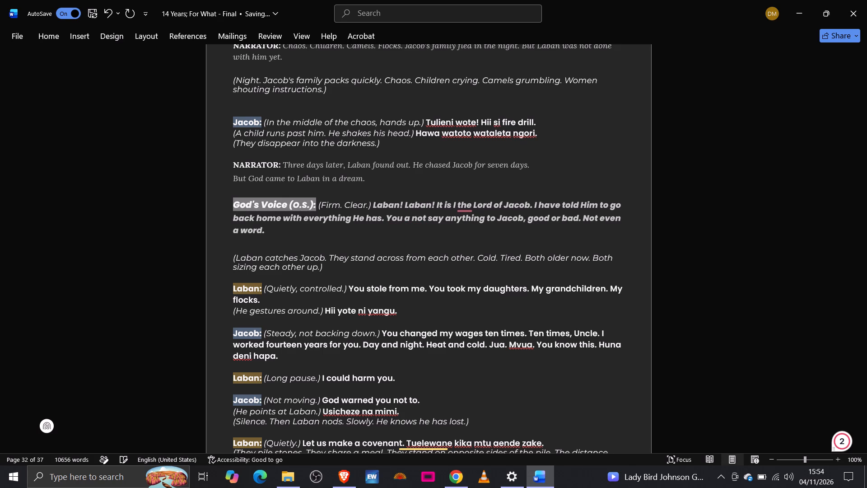
type("re")
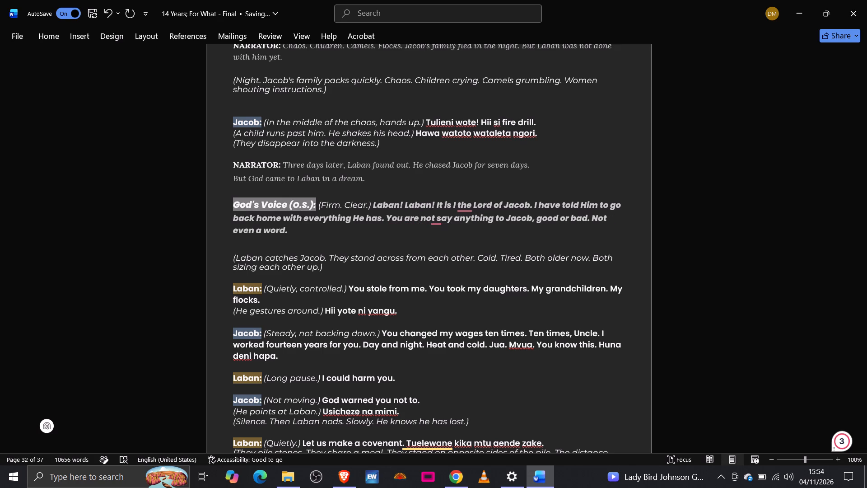
key("Right")
key("Right")
key("Right")
key("Right")
key("space")
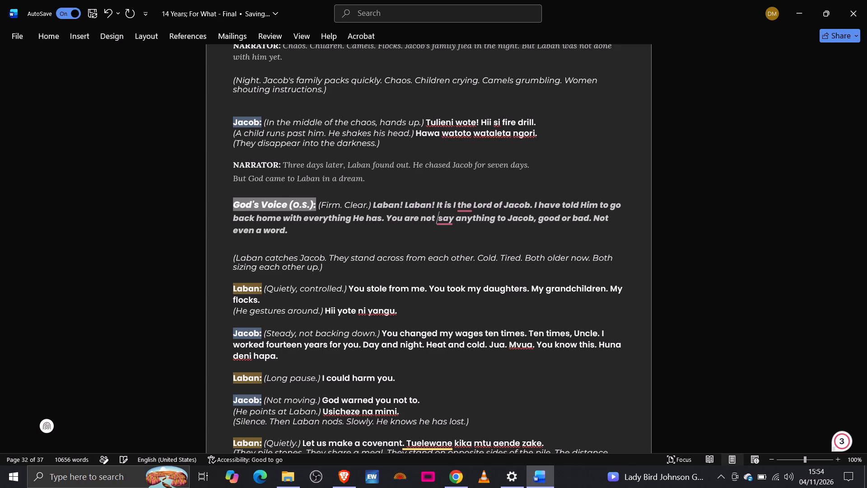
type("to")
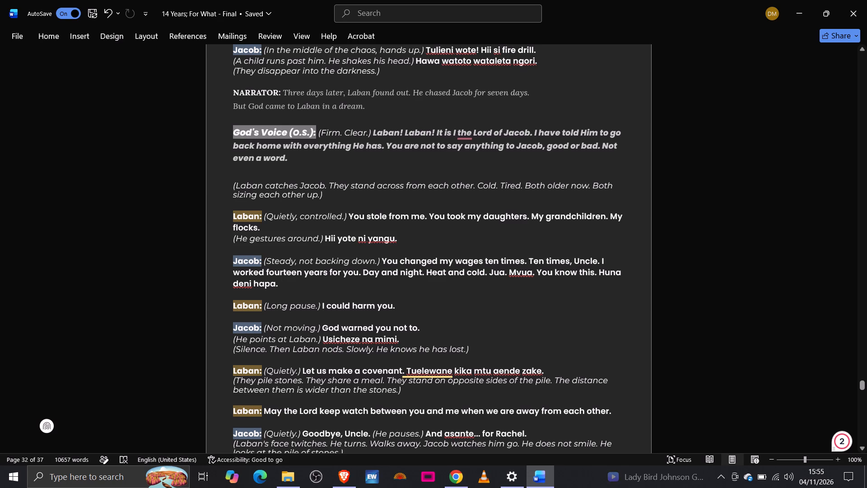
Replace "God came to Laban in a dream" in the narrator's line with "appeared to him before He left".
left_click(368, 112)
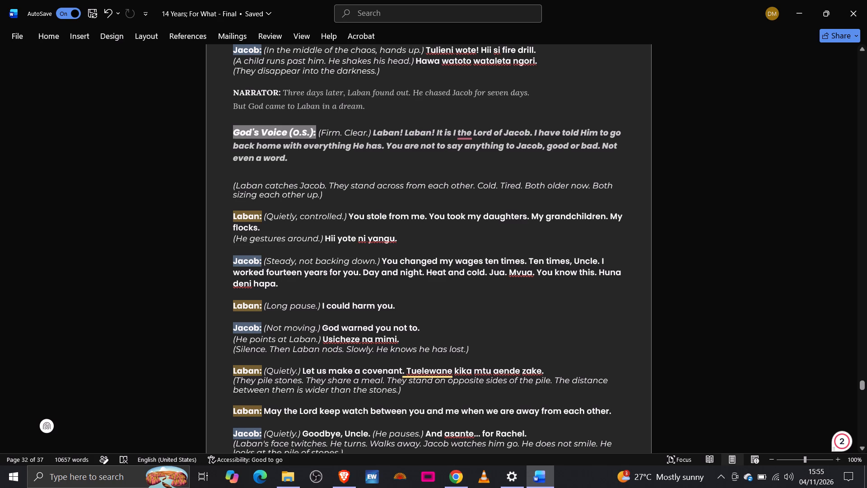
left_click(252, 105)
left_click(255, 105)
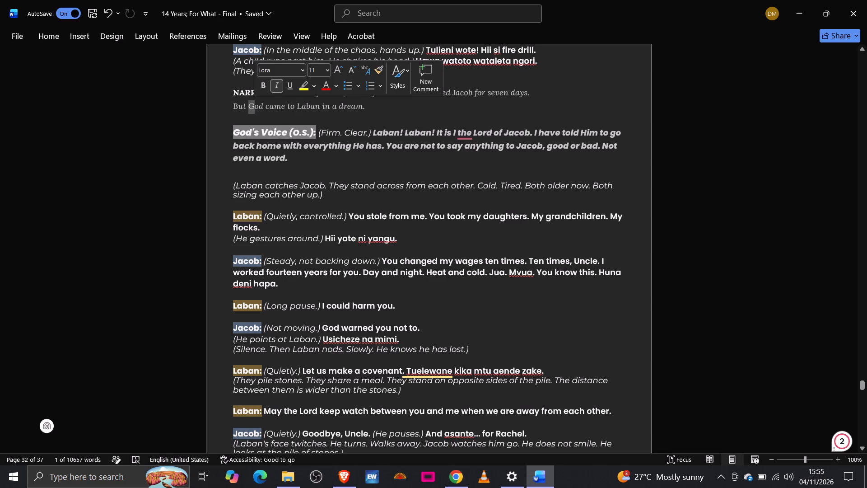
left_click_drag(249, 105, 356, 99)
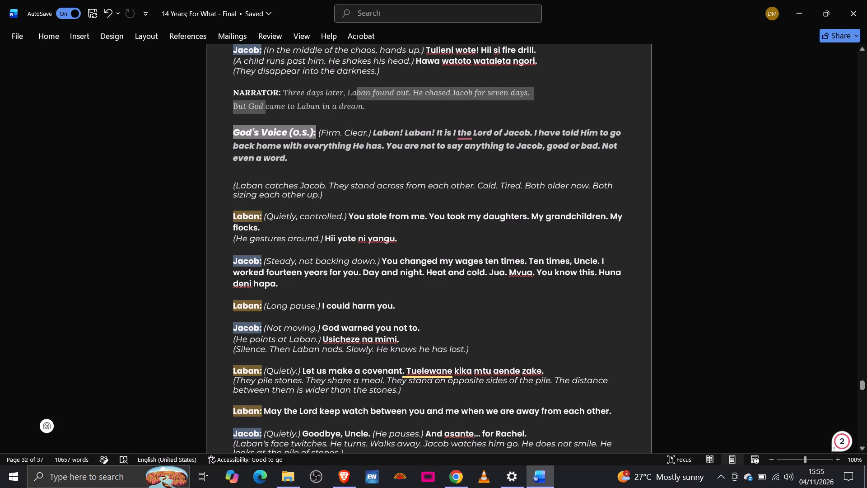
left_click_drag(356, 99, 363, 107)
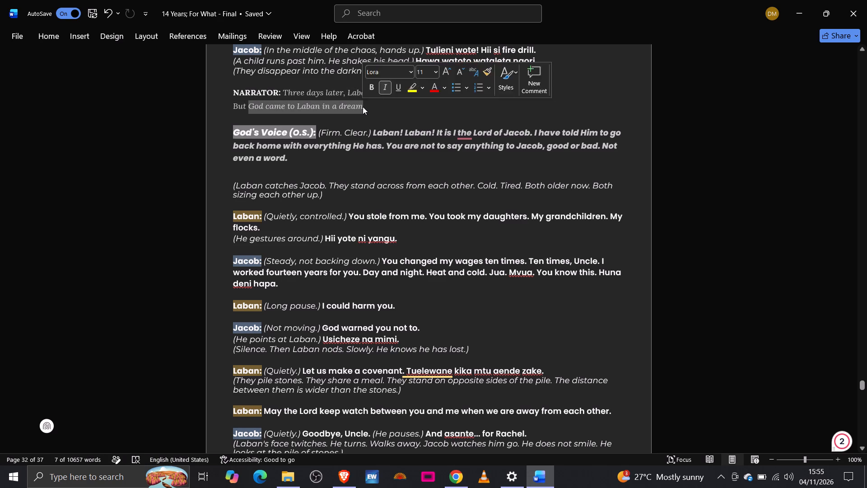
type("Sto")
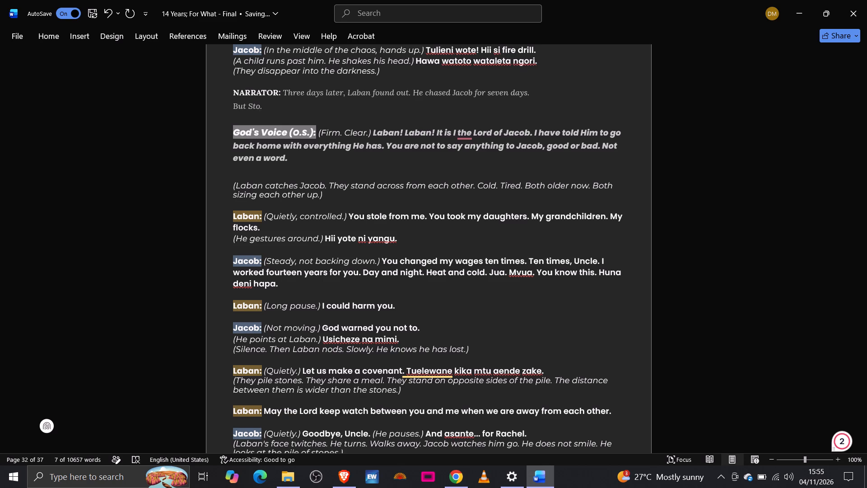
key("BackSpace")
key("BackSpace")
key("BackSpace")
type("appeared")
key("space")
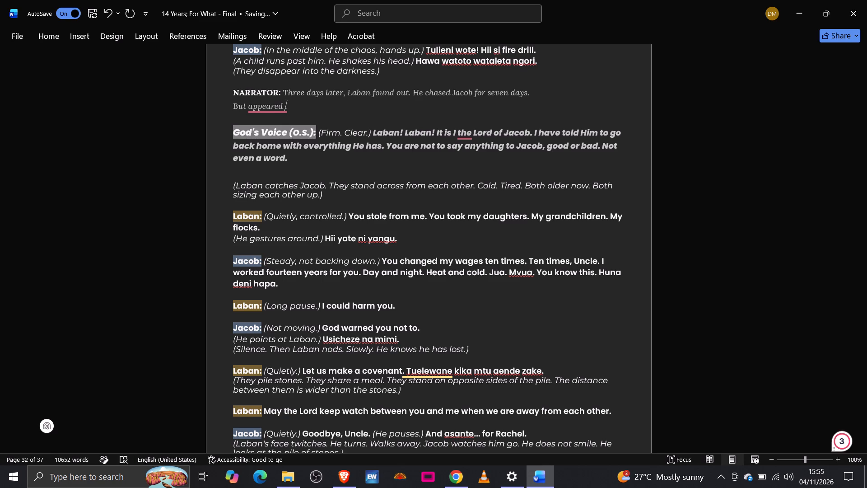
type("to")
key("space")
type("him before He left")
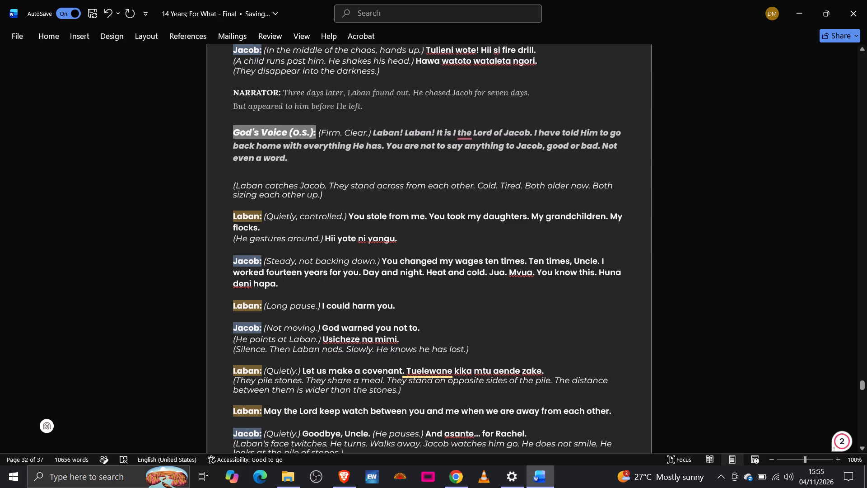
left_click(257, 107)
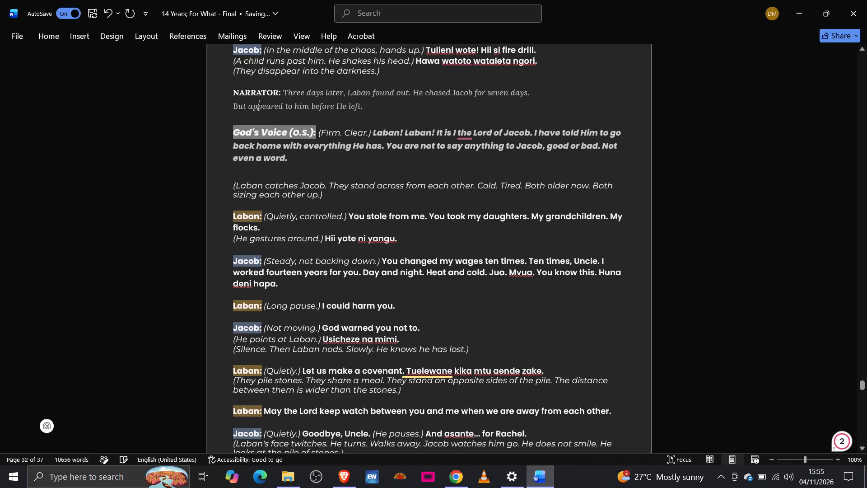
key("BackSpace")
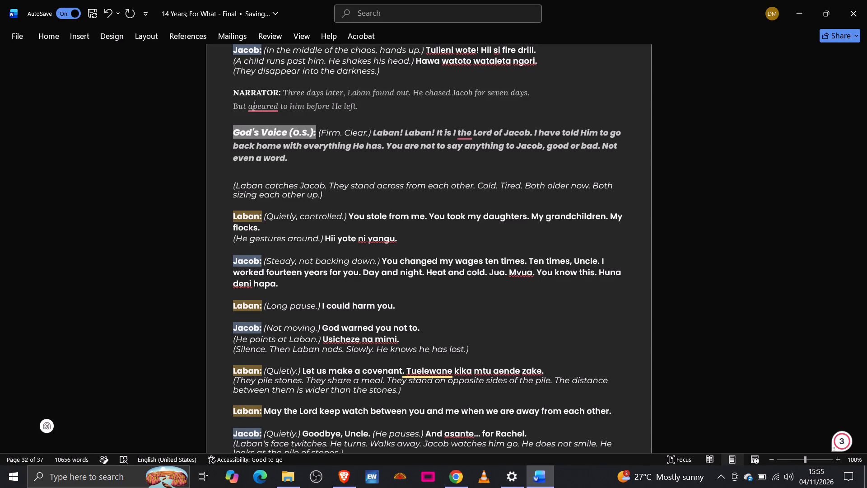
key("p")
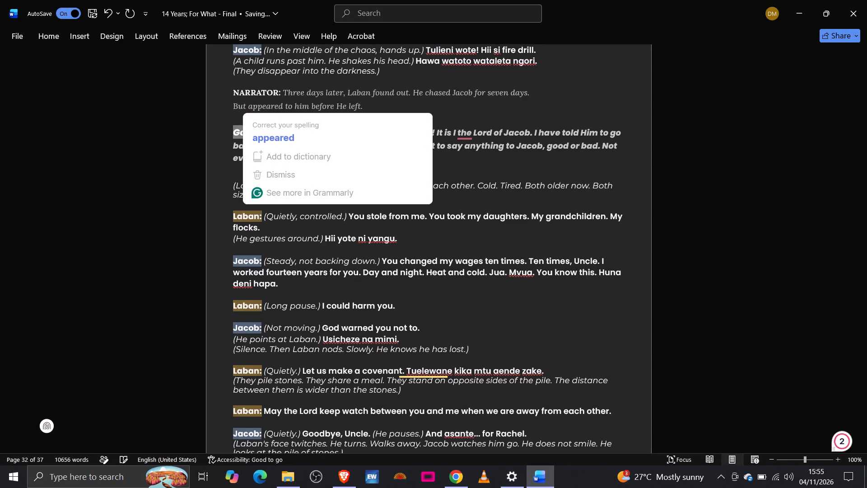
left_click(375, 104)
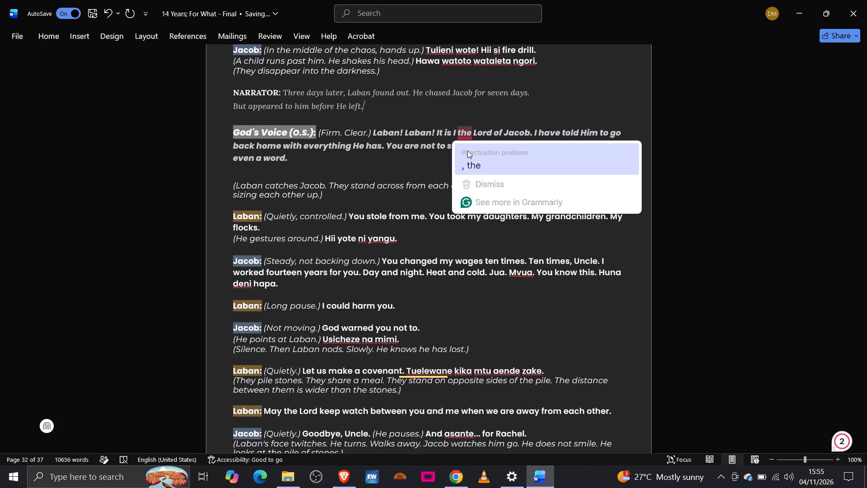
Accept the suggested comma before "the Lord of Jacob" in God's Voice line.
left_click(467, 150)
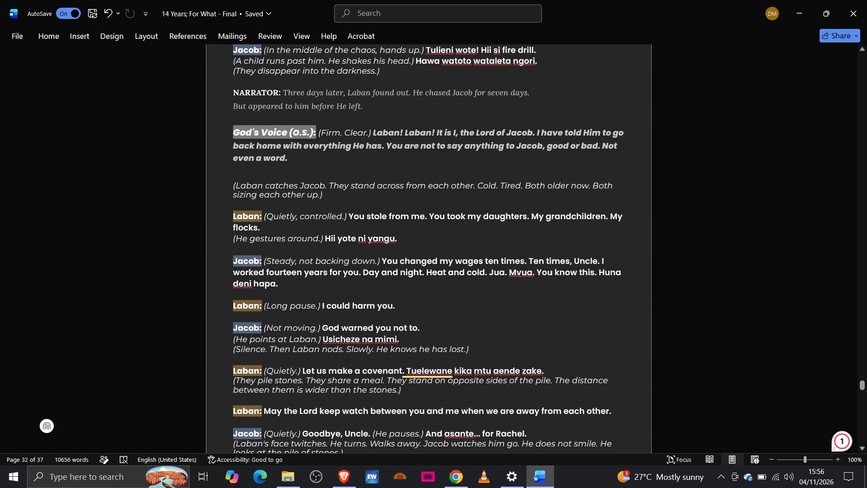
Insert "nor" before "good or bad" in God's Voice line.
left_click_drag(547, 147, 594, 150)
left_click(583, 160)
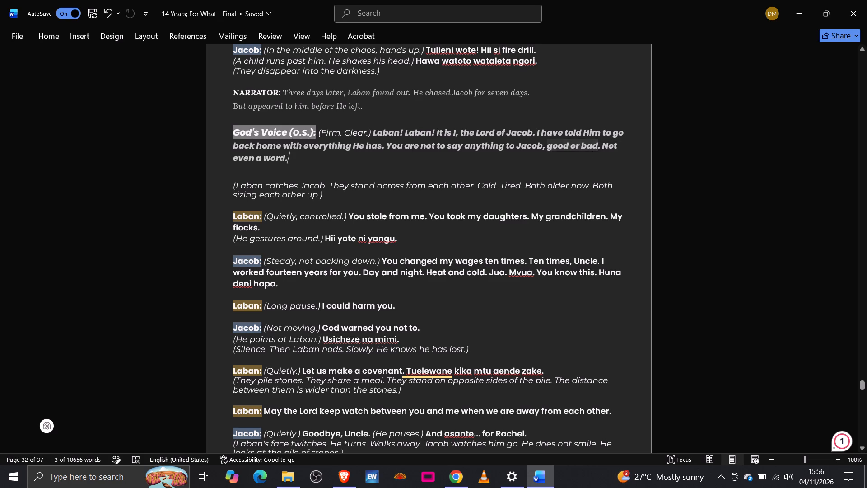
left_click(546, 145)
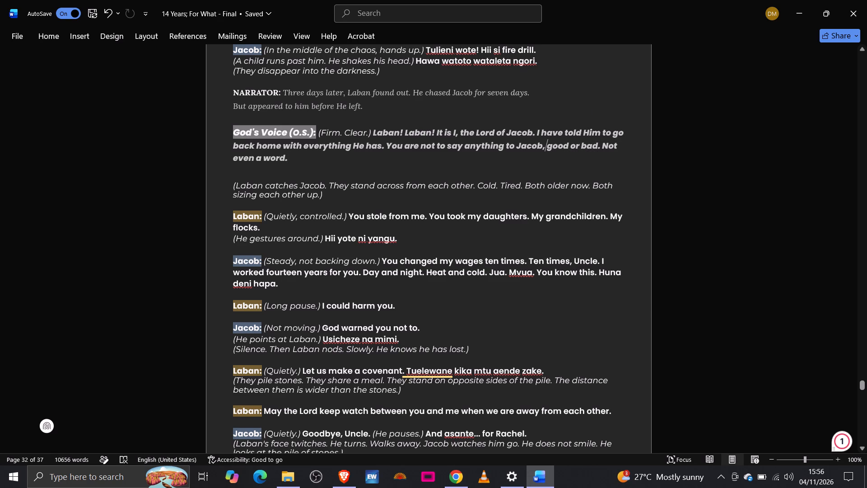
key("space")
type("nor")
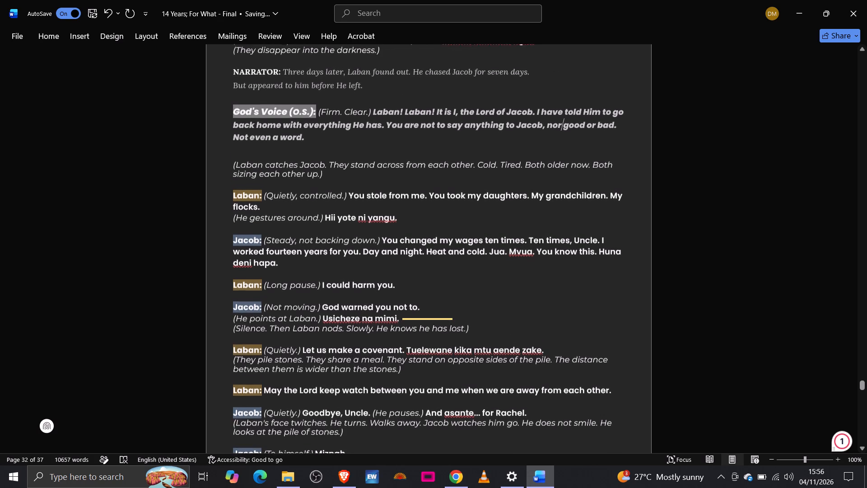
Add two paragraph breaks after the narrator's "But appeared to him before He left." line.
left_click(366, 108)
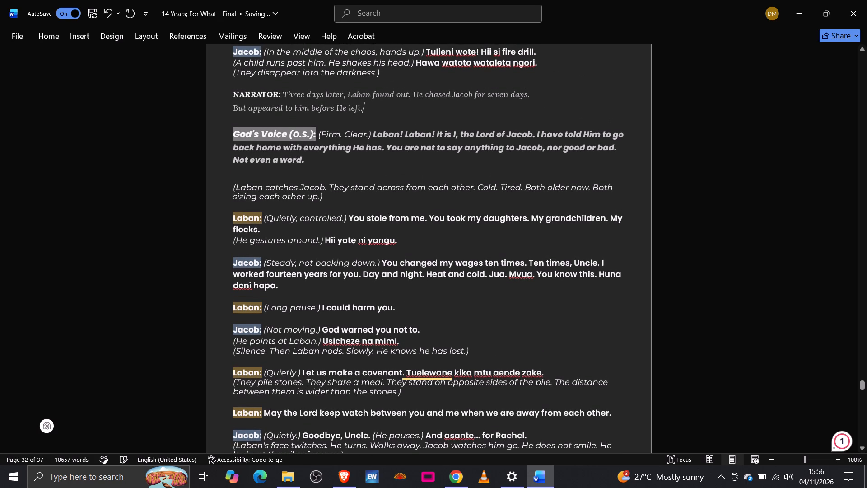
key("Return")
key("Return")
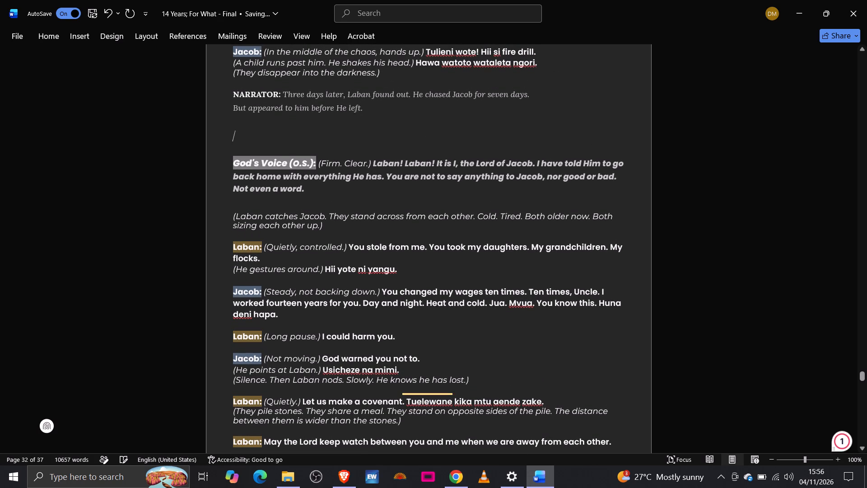
Copy Laban's "You stole from me" speech with its gesture line into the blank space above God's Voice line, removing the extra line break.
left_click_drag(232, 240, 324, 275)
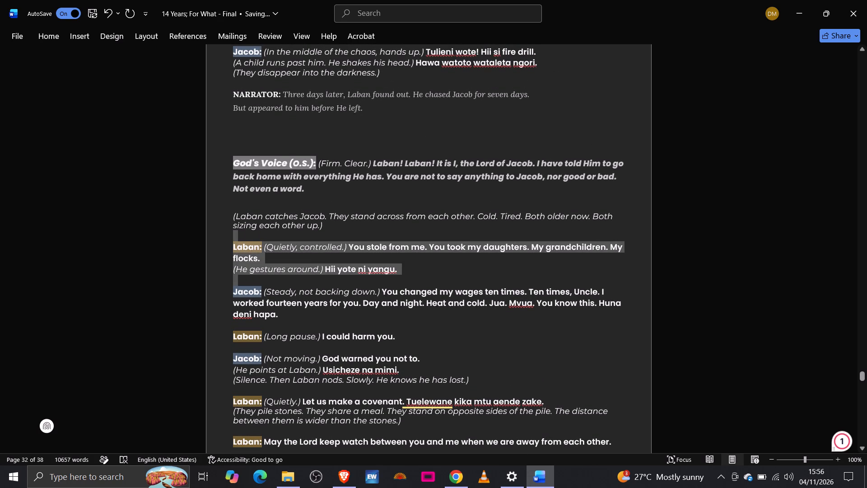
left_click_drag(324, 275, 408, 267)
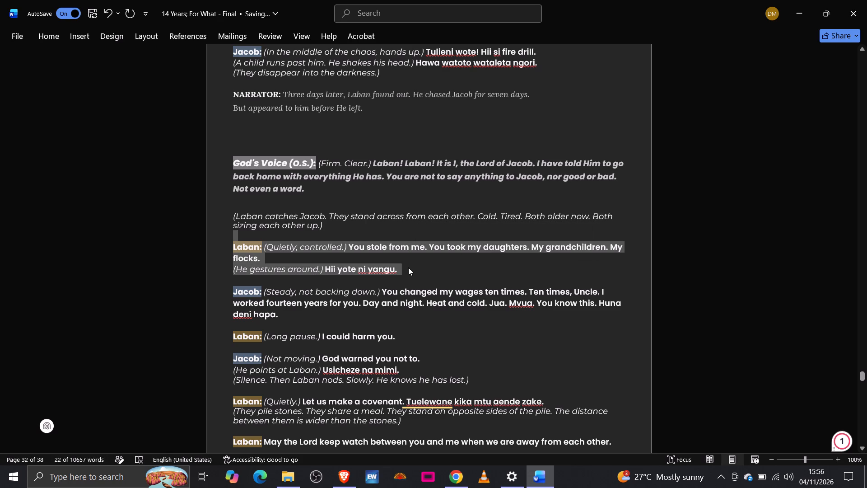
key("ctrl+c")
left_click(237, 131)
key("ctrl+v")
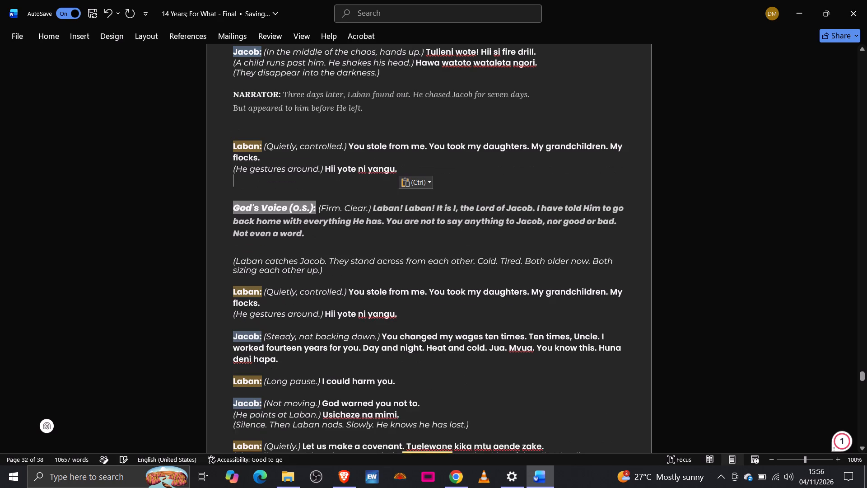
key("BackSpace")
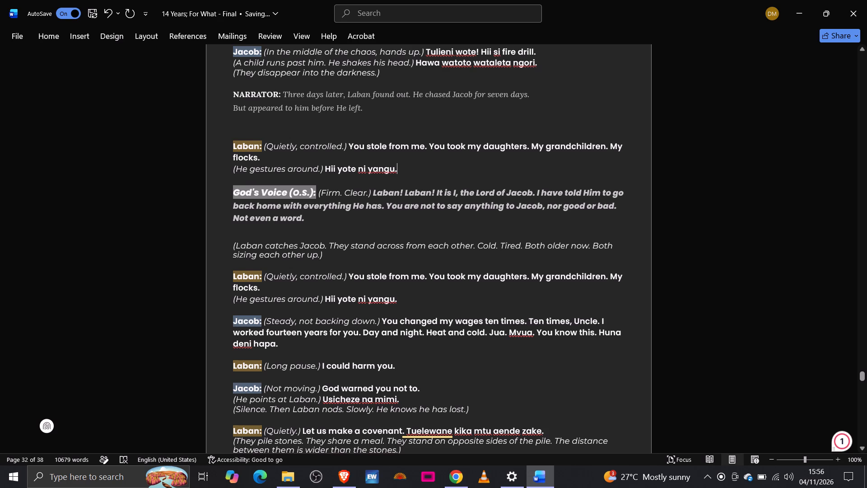
Replace "Quietly, controlled" in the copied Laban speech with "Angry but not raising his voice too much", using the suggested "his".
left_click_drag(268, 147, 301, 148)
left_click_drag(301, 148, 343, 148)
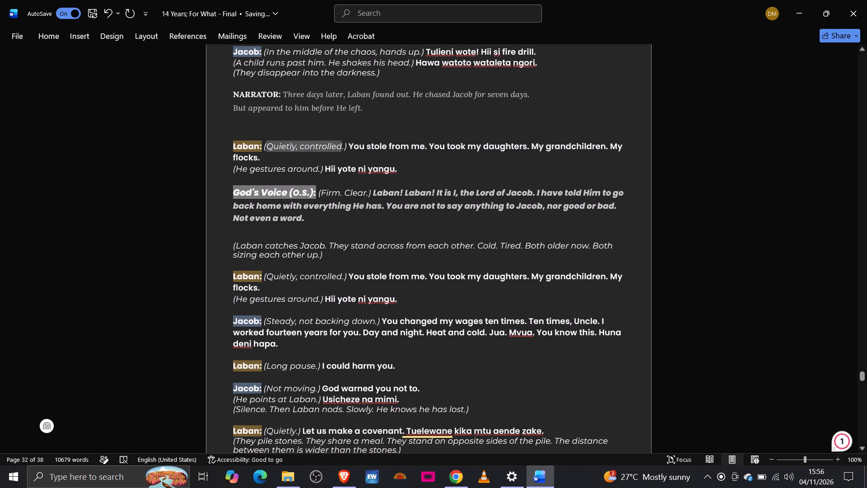
left_click_drag(343, 148, 343, 148)
type("Angry but not")
key("space")
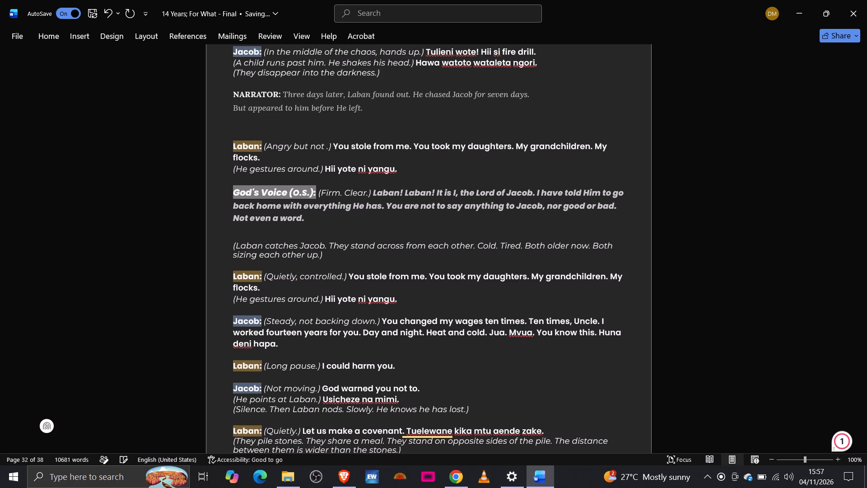
type("raising the")
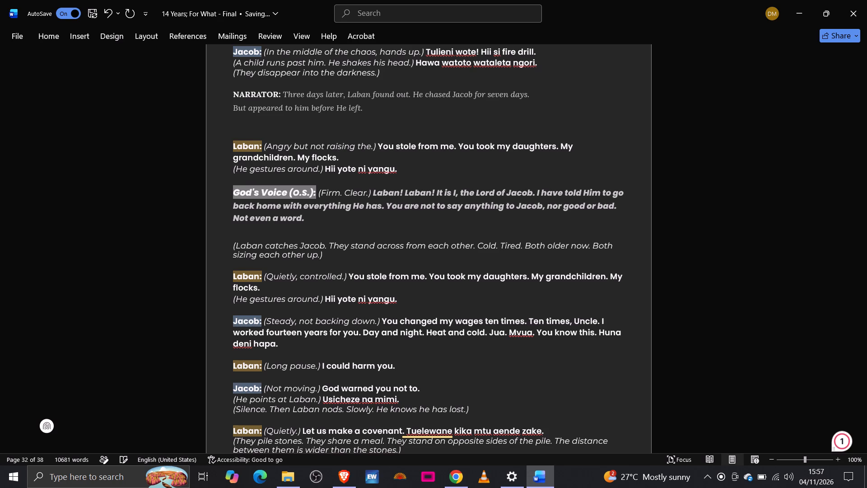
key("space")
type("voi")
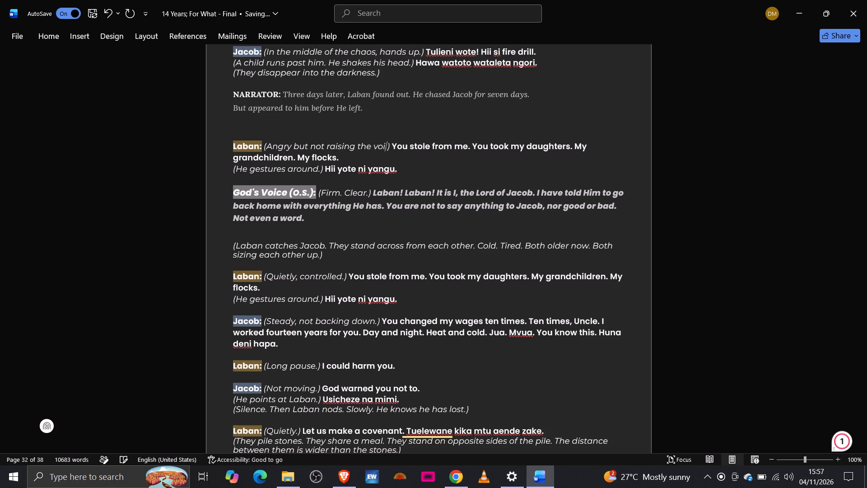
type("ce too much")
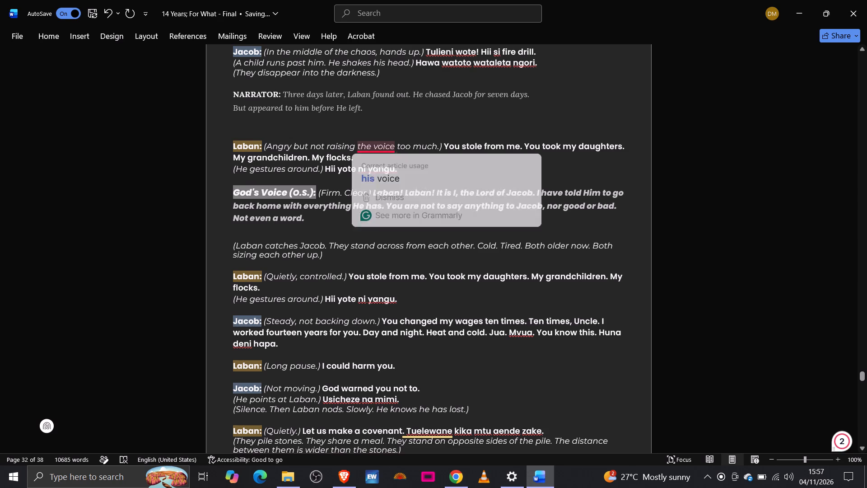
left_click(371, 181)
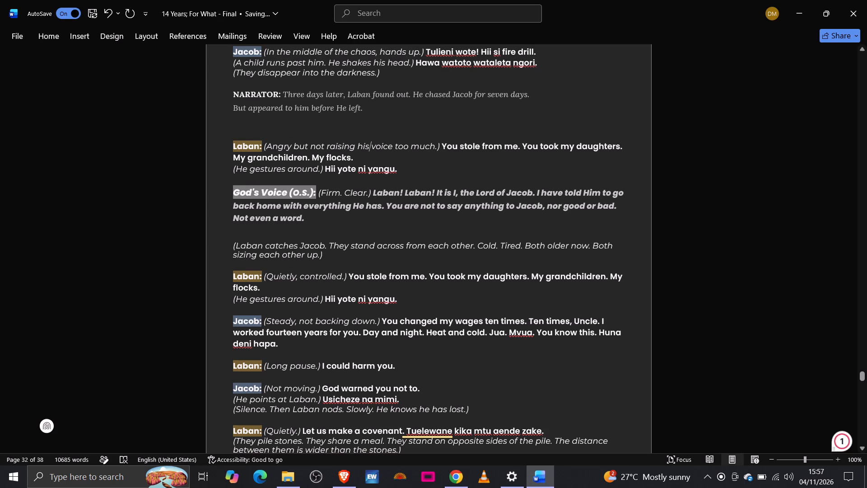
Extend the copied Laban speech's stage direction with "He is speaking to the crowd before Thunder".
left_click(437, 147)
key("space")
type("He is speaking to the")
key("space")
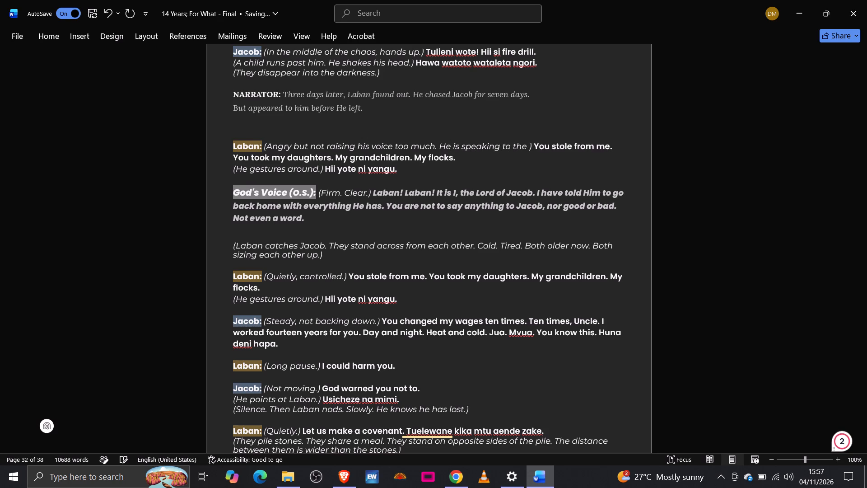
type("crowd")
key("space")
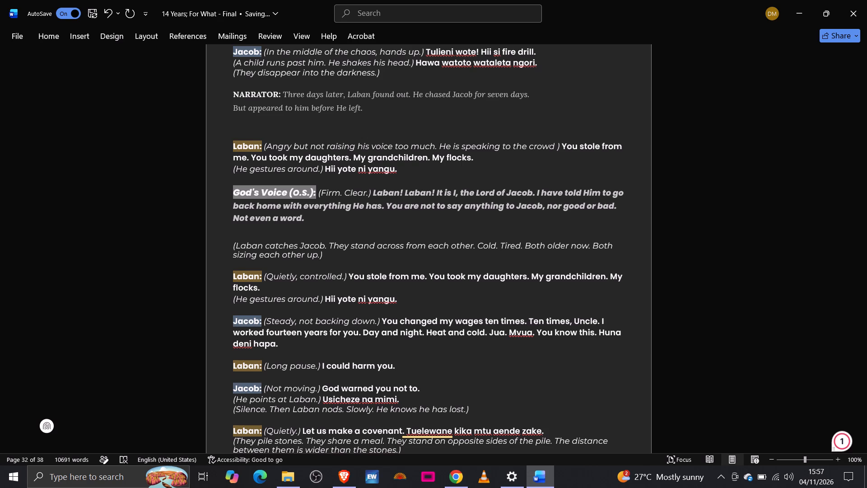
type("before")
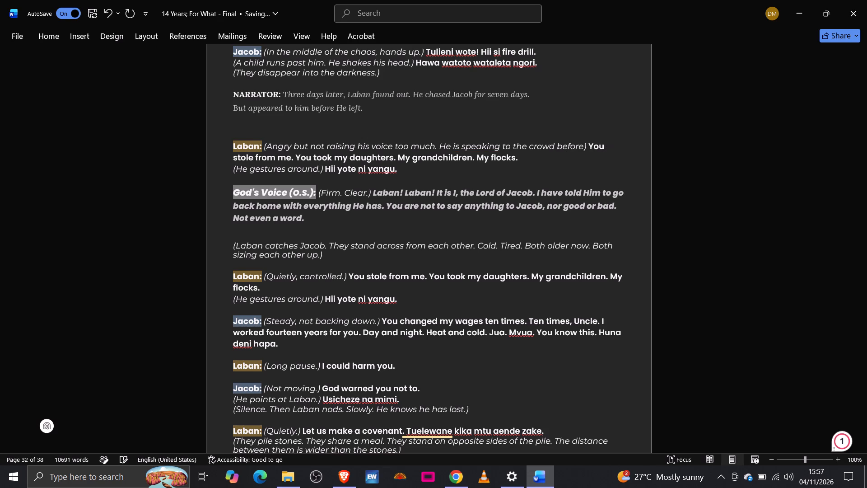
key("space")
type("Thu")
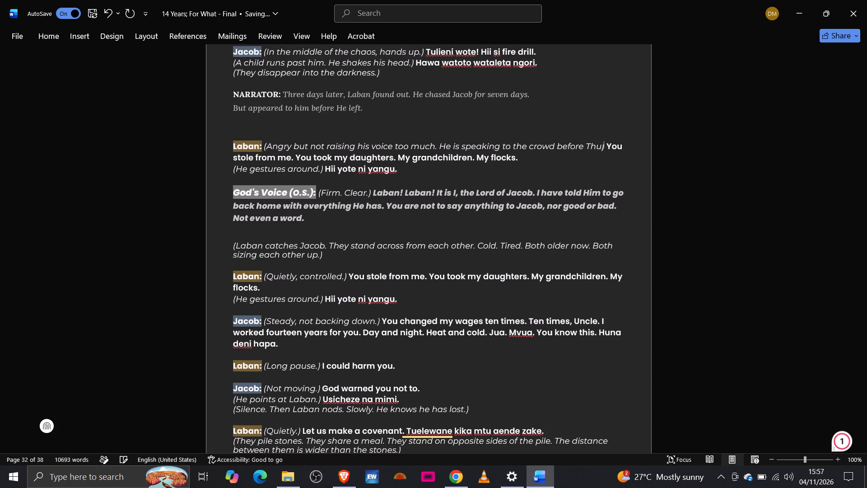
type("nder")
key("space")
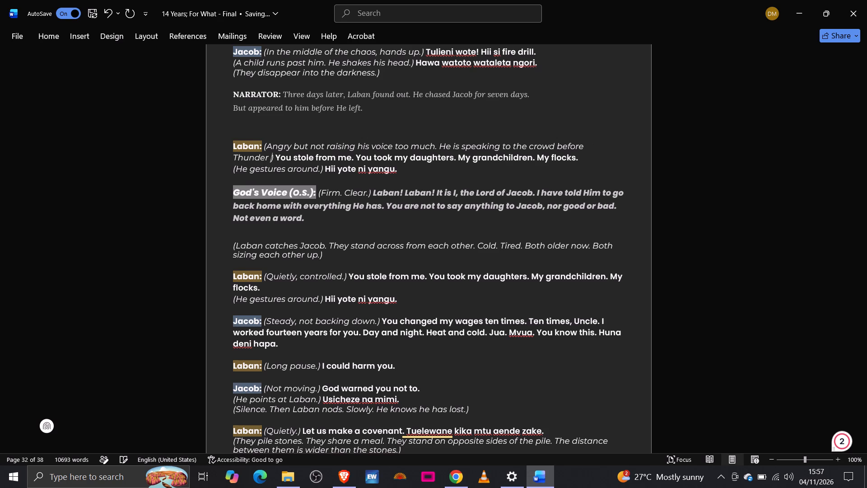
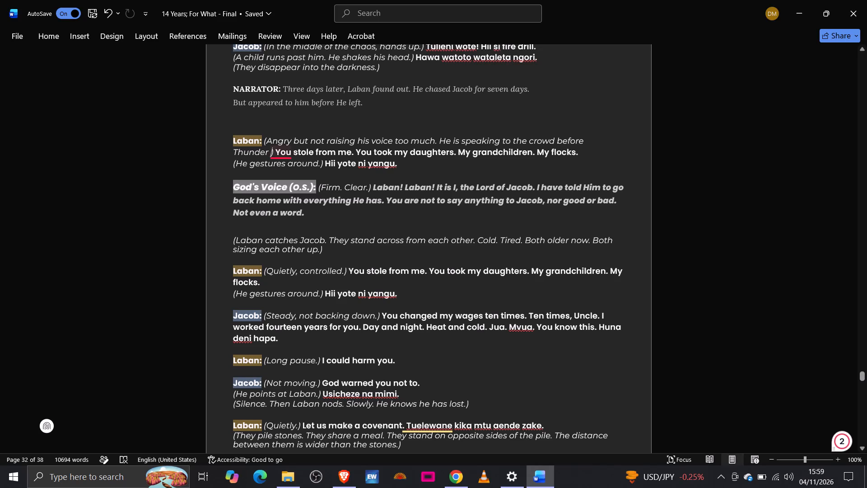
Remove the stray space after "Thunder" in Laban's new stage direction and accept the suggested full stop before the closing bracket.
left_click(298, 151)
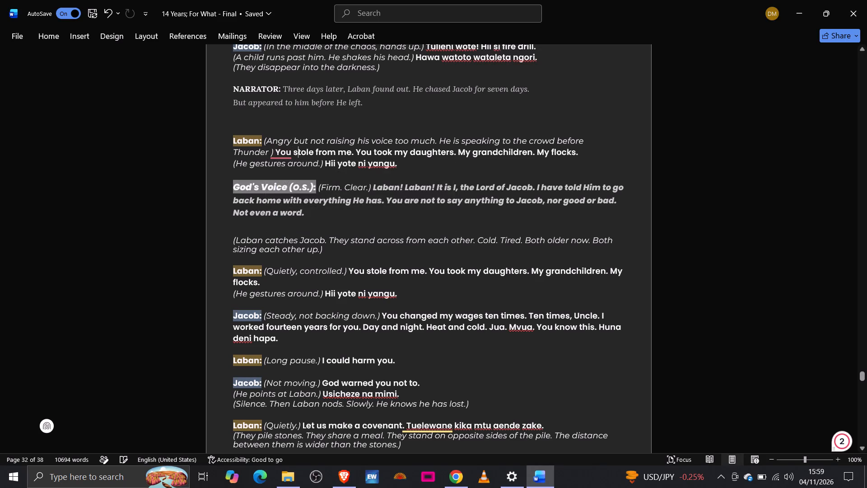
left_click(300, 151)
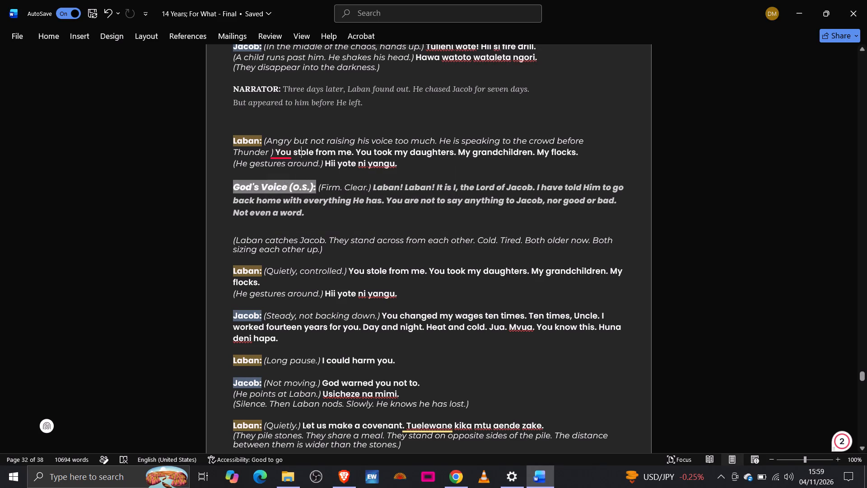
left_click(277, 152)
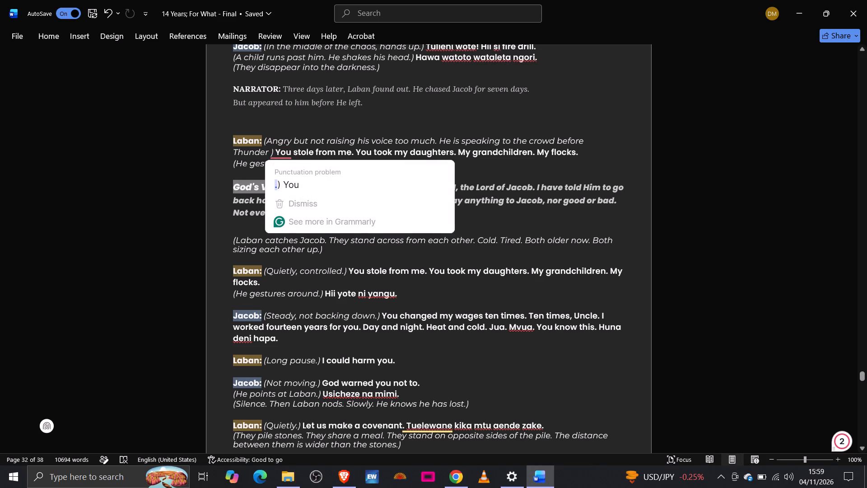
left_click(271, 152)
key("BackSpace")
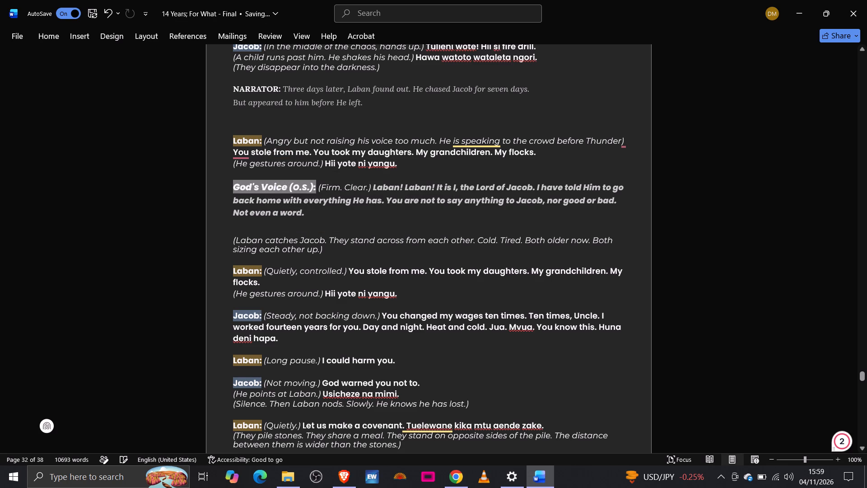
left_click(241, 153)
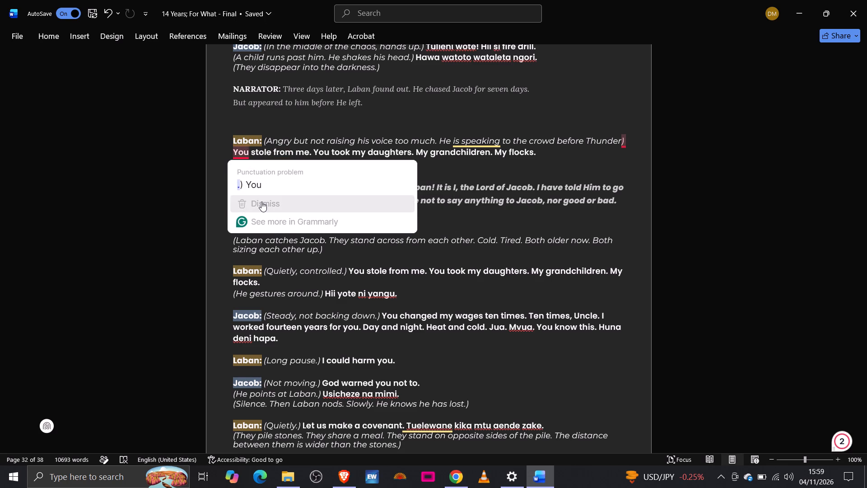
left_click(260, 183)
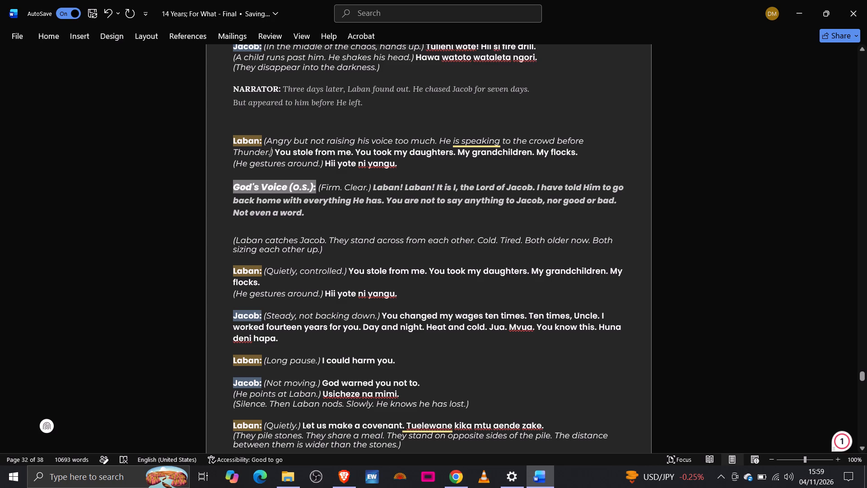
Replace the copied Laban speech and its gesture line above God's Voice with "Aaaah! Noooh! Amechukua kila kitu yangu?".
left_click_drag(275, 154, 336, 158)
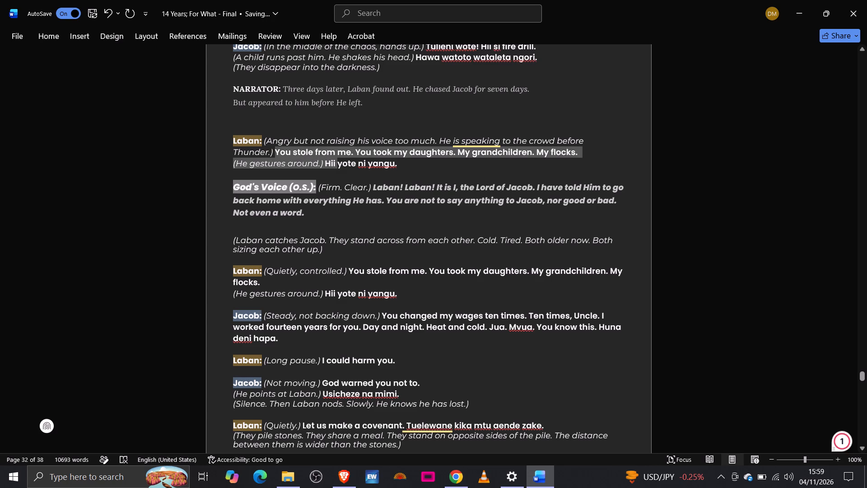
left_click_drag(336, 158, 382, 164)
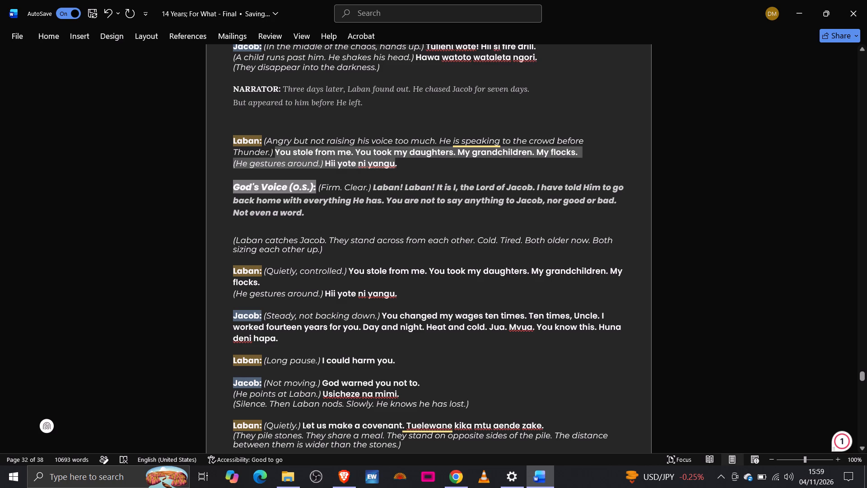
left_click_drag(382, 164, 383, 164)
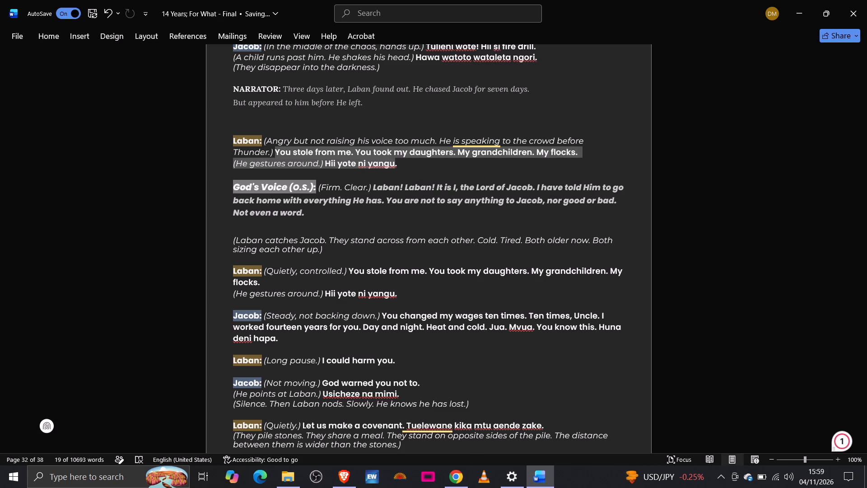
key("shift+a")
type("aaah")
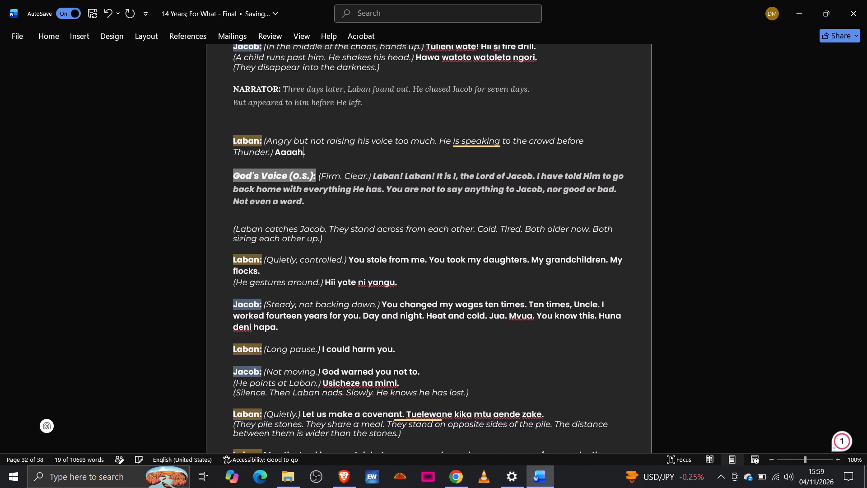
type("!")
key("space")
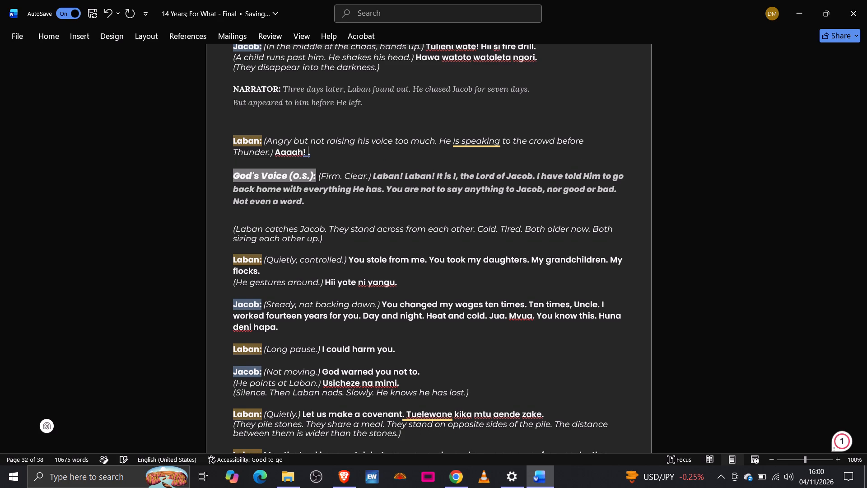
type("Noooh")
type("!")
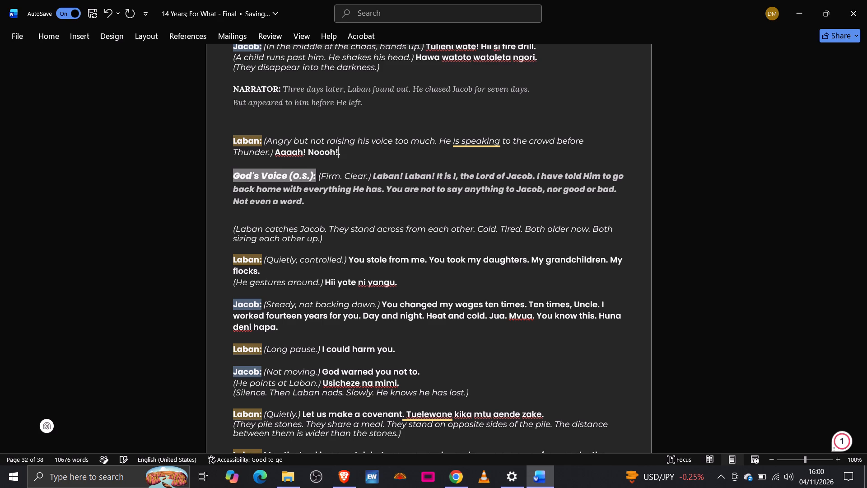
key("space")
type("Ame")
type("chukua kila kitu yangu")
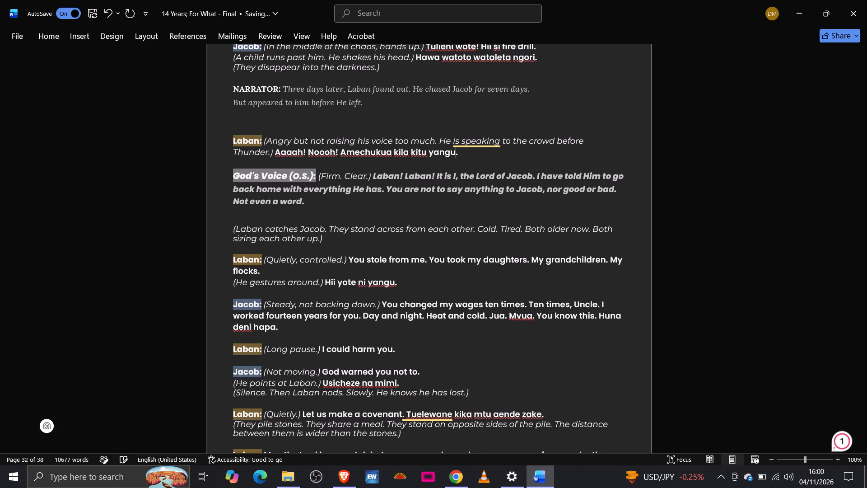
type("?")
key("space")
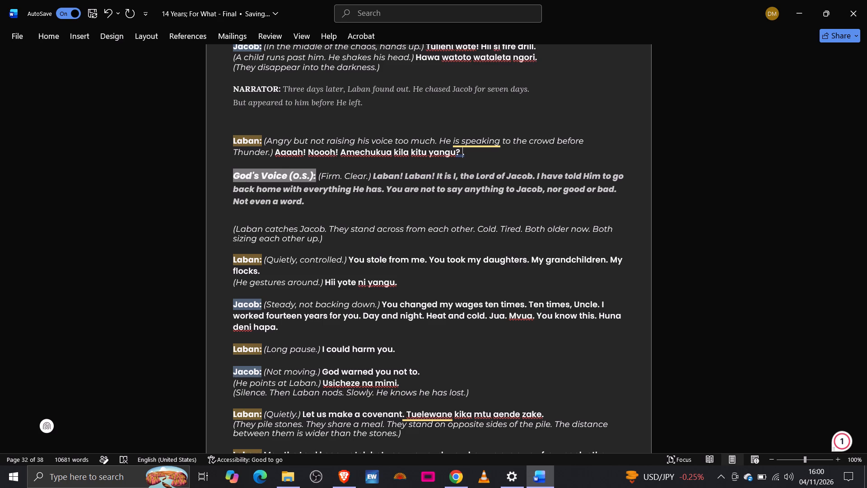
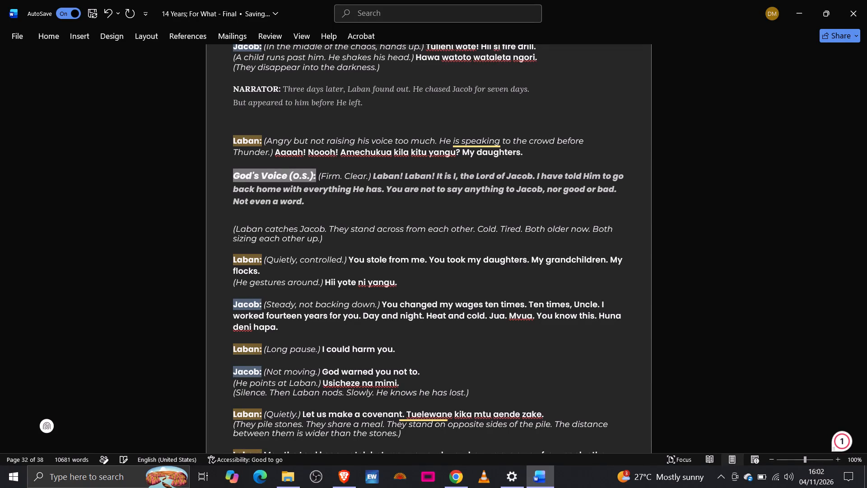
Add a space after "My daughters" in Laban's new speech above God's Voice to continue the sentence.
key("space")
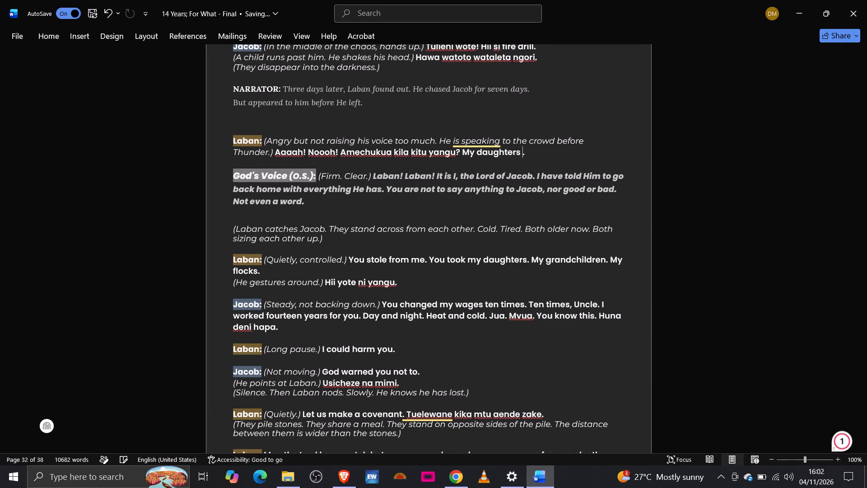
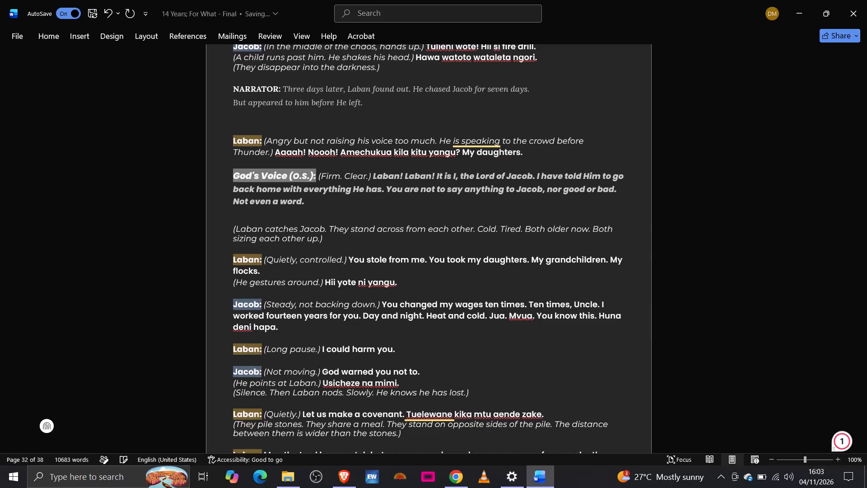
Continue Laban's new speech after "My daughters." with the sentence "My grandchildren.".
key("Right")
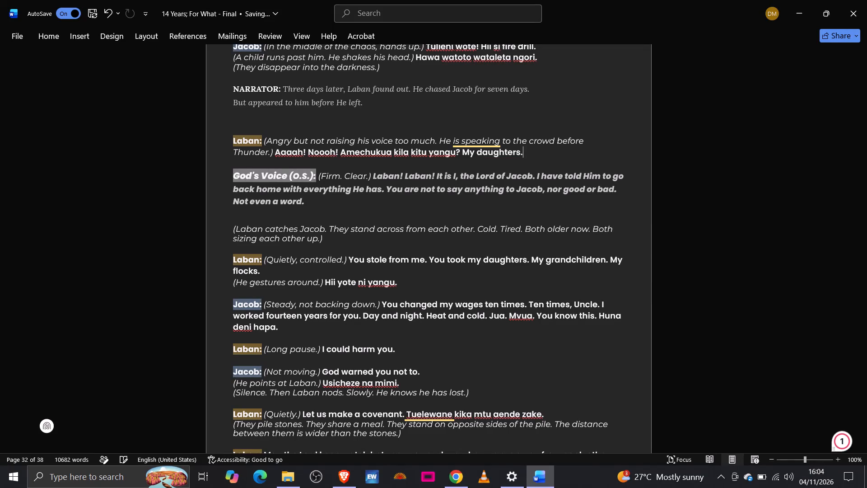
key("Right")
key("Left")
key("space")
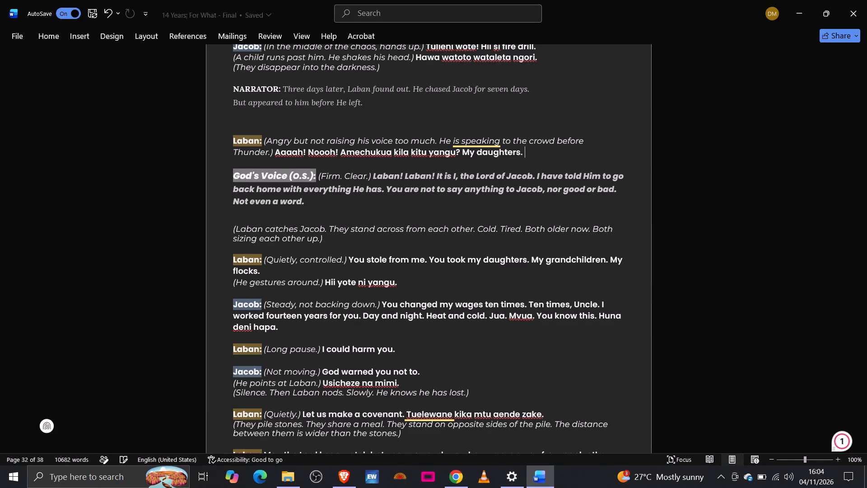
key("shift+m")
type("y gra")
key("n")
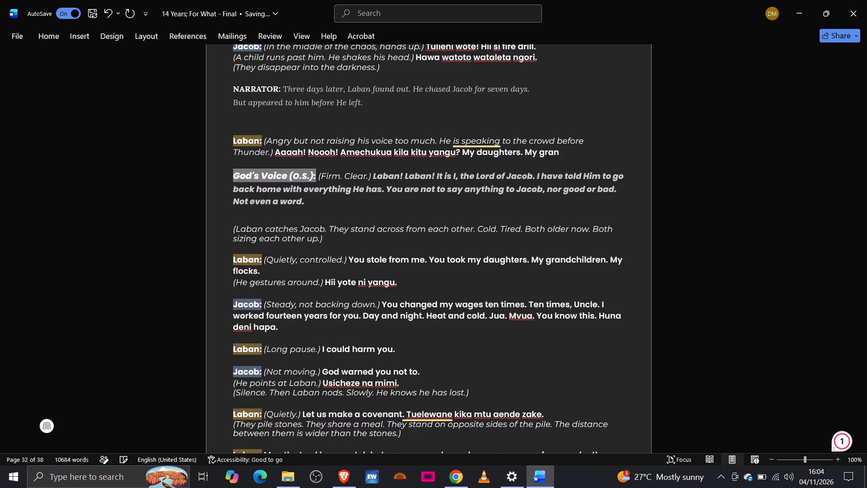
type("d")
key("space")
key("BackSpace")
type("chi")
type("ldren")
type(".")
key("space")
End Laban's new speech with the line "Hata kondoo zangu!".
type("Hata kondoo")
key("space")
type("zan")
type("gu")
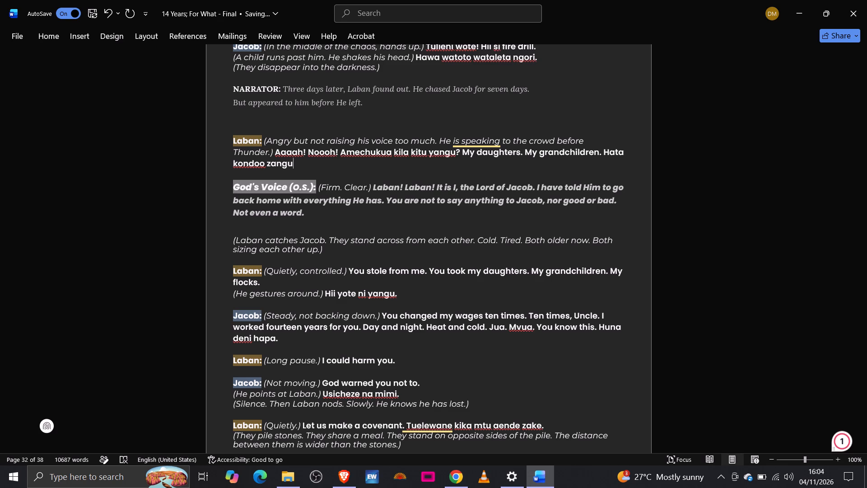
key("shift+exclam")
key("space")
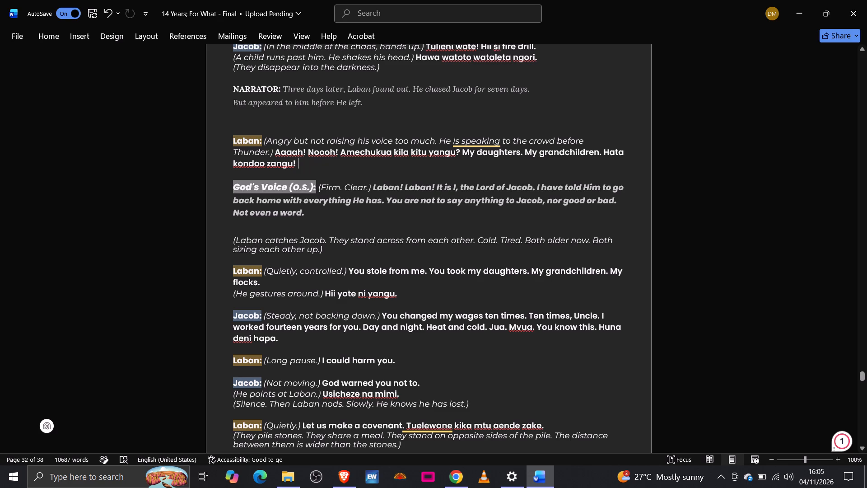
Add a new paragraph between Laban's new speech and God's Voice, and copy the highlighted "Laban:" speaker label into it.
key("Return")
key("Return")
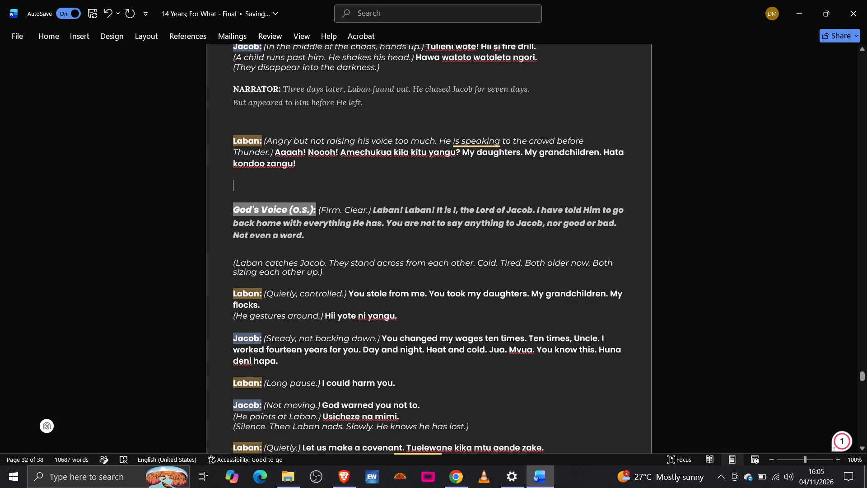
left_click_drag(259, 140, 236, 140)
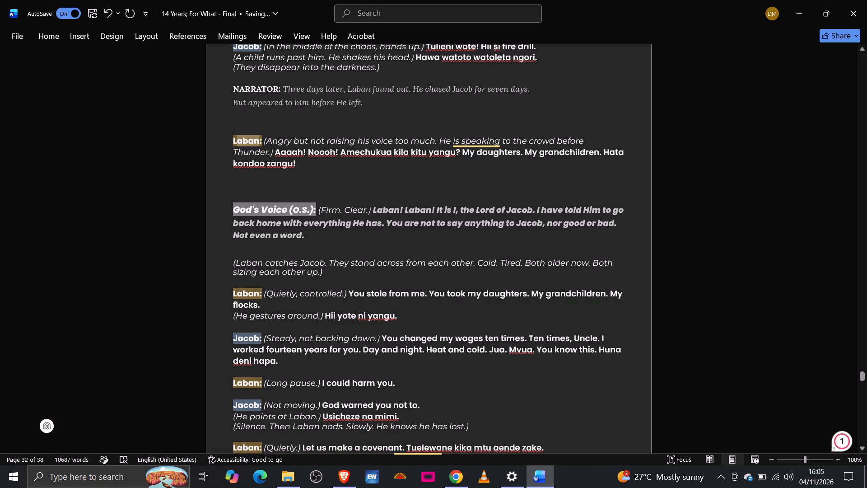
left_click_drag(236, 140, 234, 140)
left_click(234, 140)
left_click_drag(262, 140, 246, 139)
left_click_drag(246, 139, 237, 138)
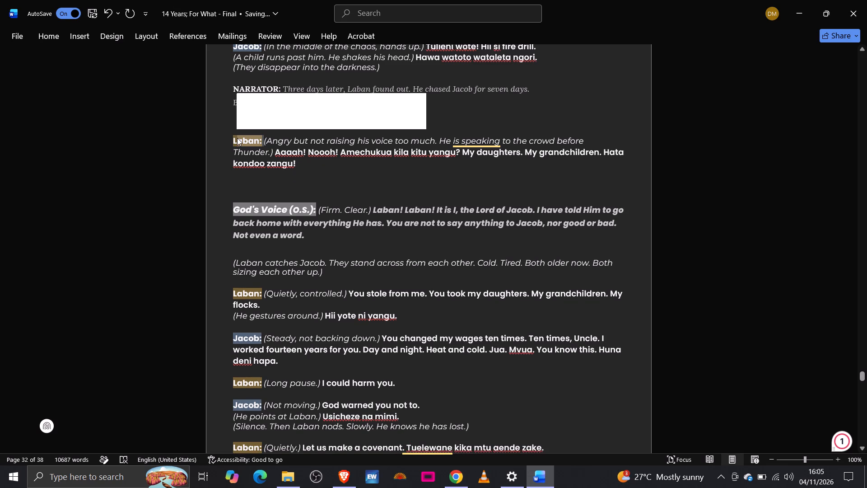
left_click(234, 138)
left_click_drag(233, 138, 257, 139)
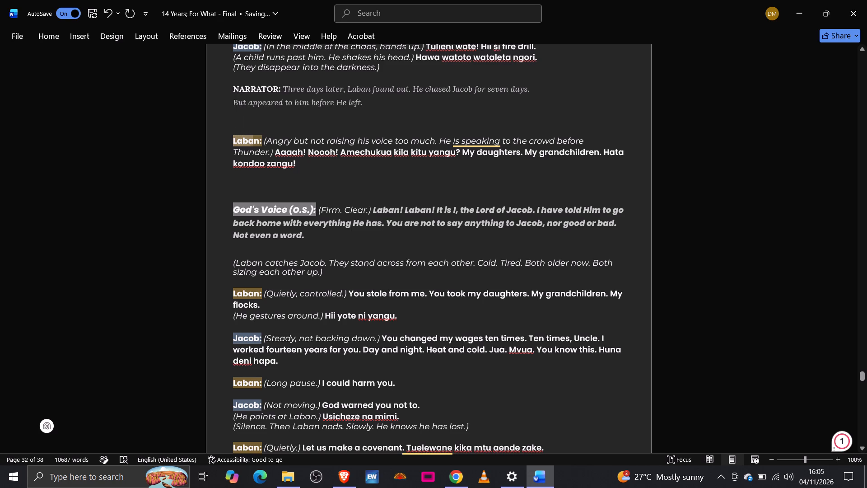
left_click_drag(257, 139, 261, 139)
key("ctrl+c")
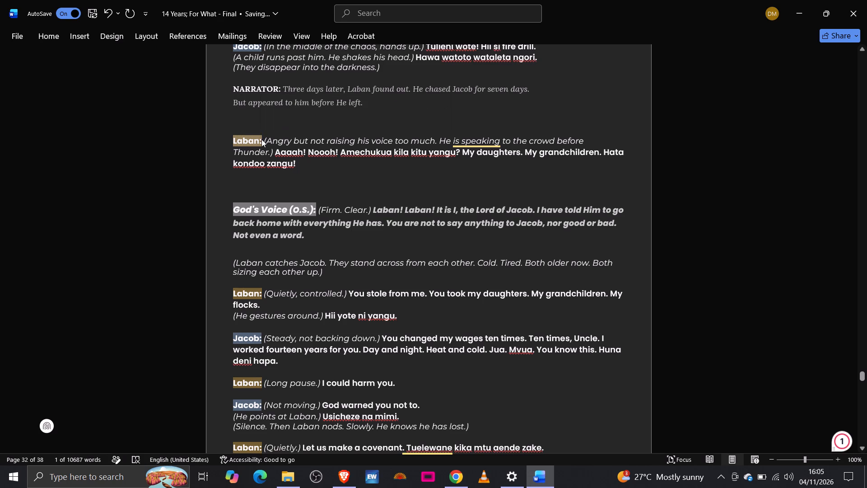
left_click(244, 191)
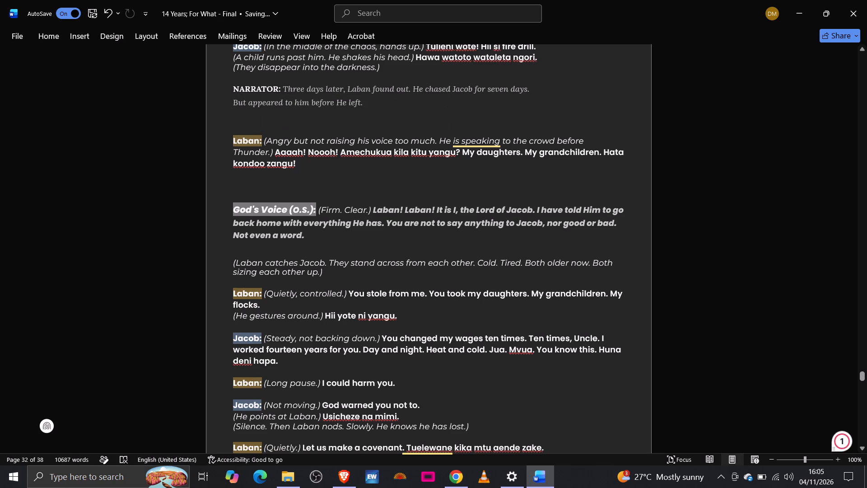
key("Up")
key("ctrl+v")
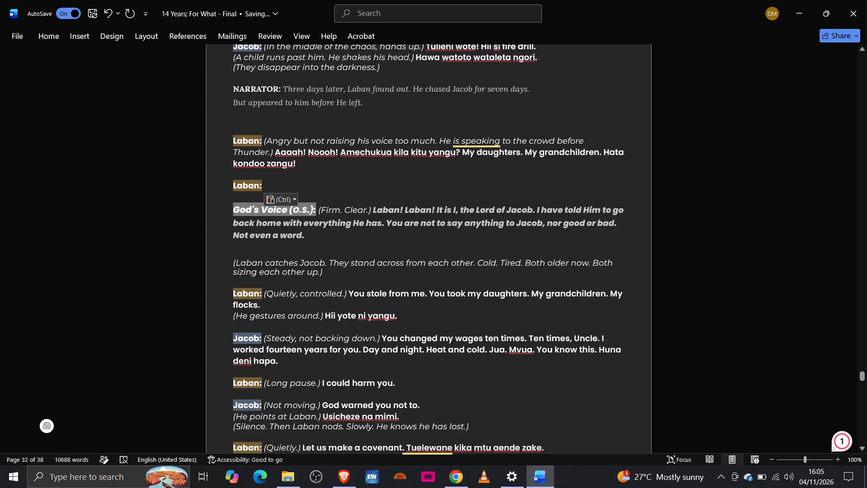
Select the copied "Laban:" speaker label in the new paragraph above God's Voice.
left_click_drag(258, 186, 235, 186)
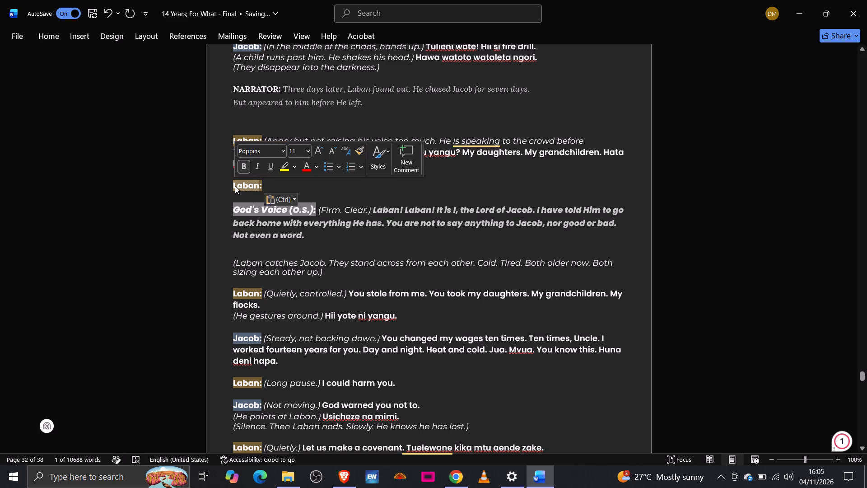
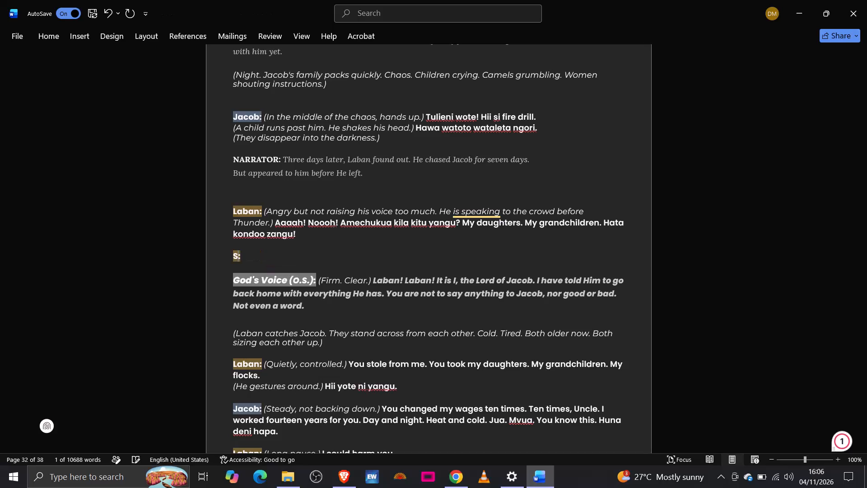
Finish replacing the copied speaker label above God's Voice so it reads "Servant:".
key("e")
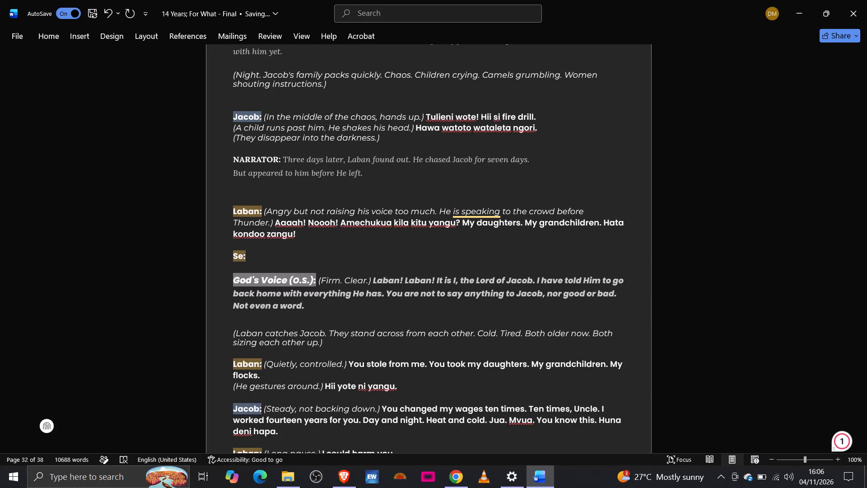
type("rvant")
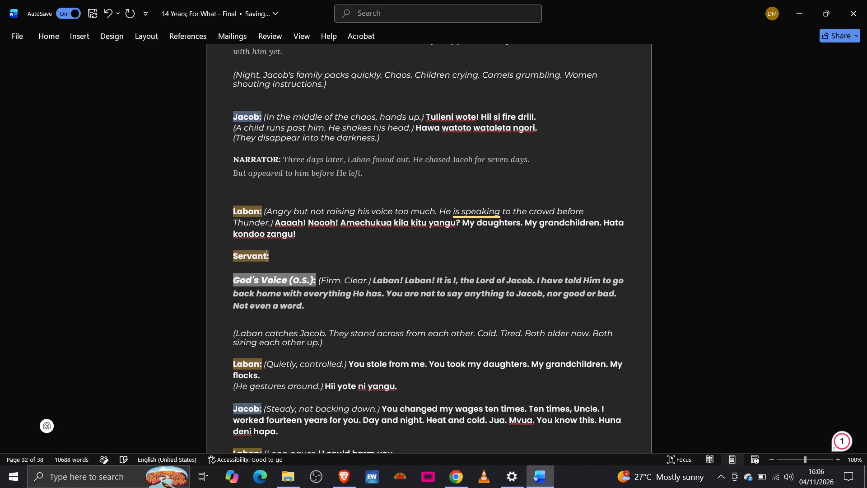
key("Right")
key("Right")
key("Left")
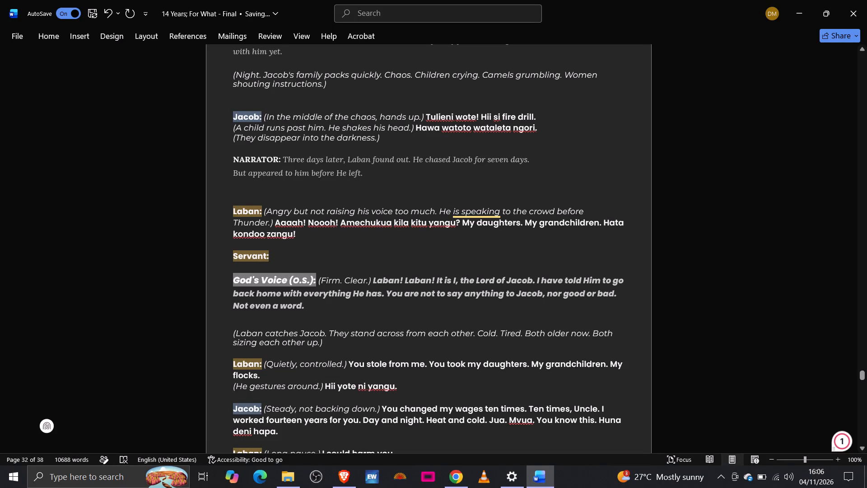
Copy the stage direction and speech from Laban's angry line and paste them after the "Servant:" label.
left_click_drag(264, 210, 284, 225)
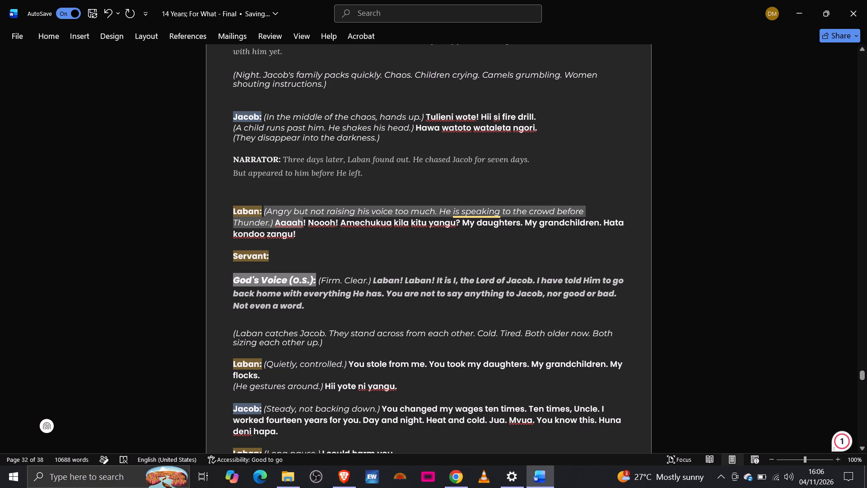
left_click_drag(284, 225, 296, 234)
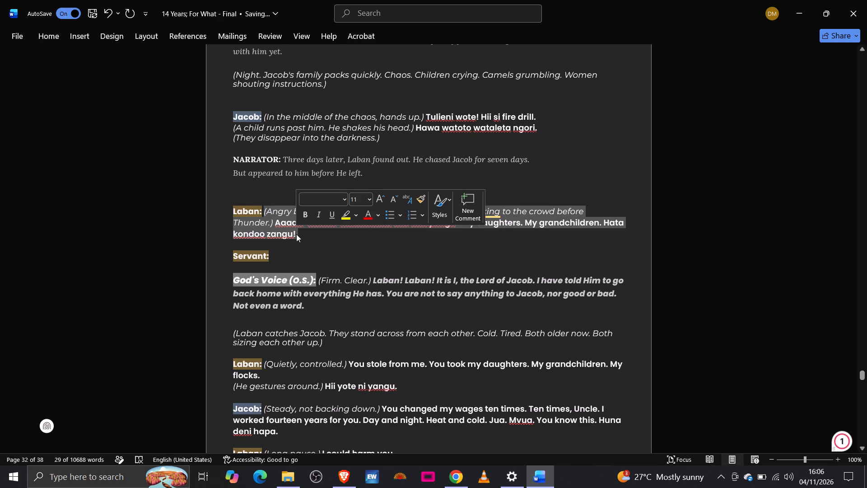
key("ctrl+c")
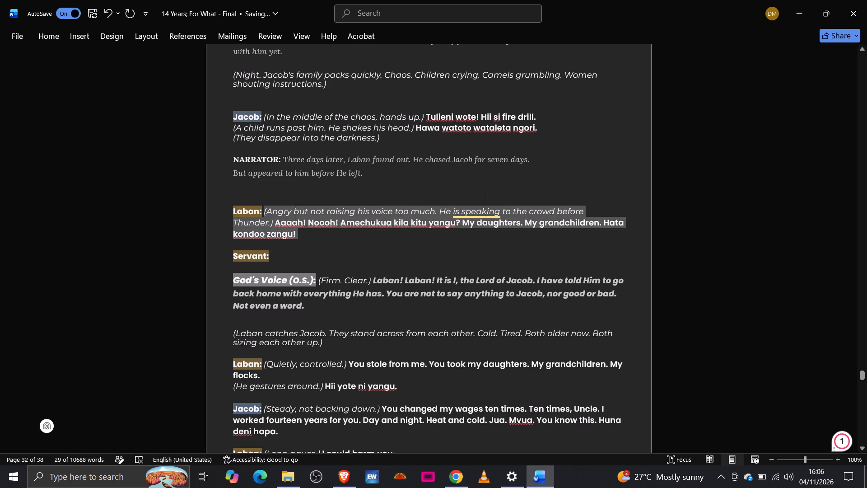
left_click(278, 259)
key("space")
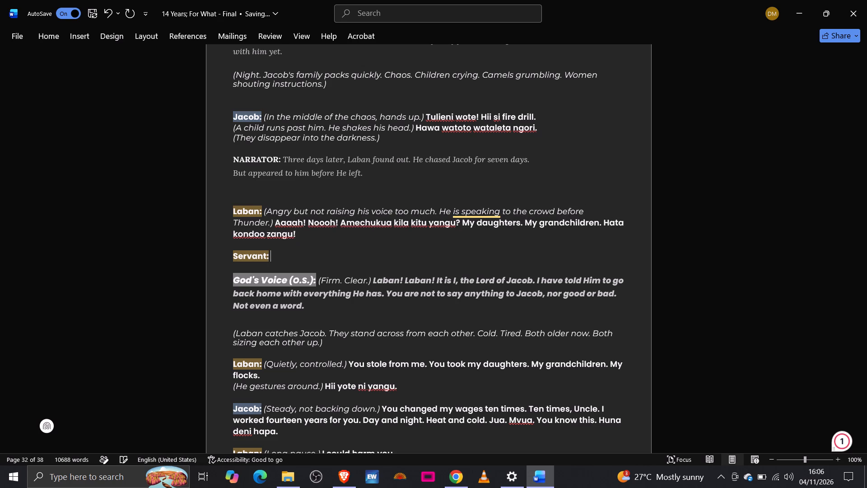
key("ctrl+v")
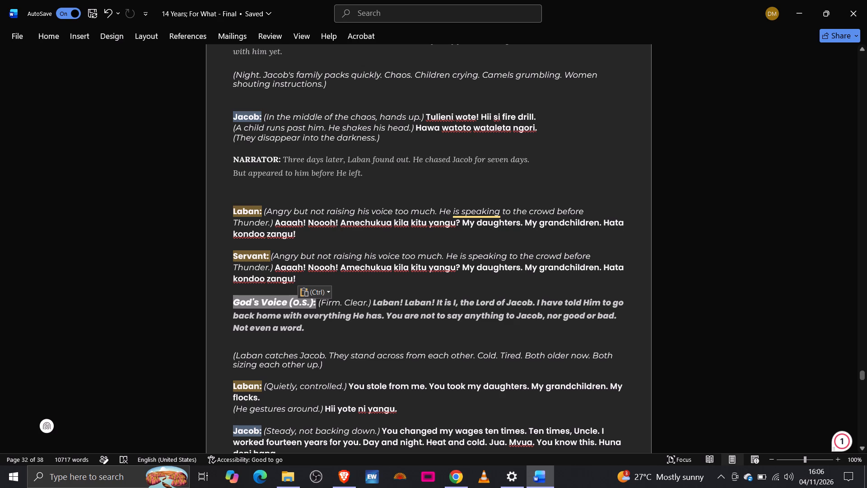
Change the Servant's pasted stage direction to "(Interrupting him.)".
left_click_drag(276, 256, 271, 269)
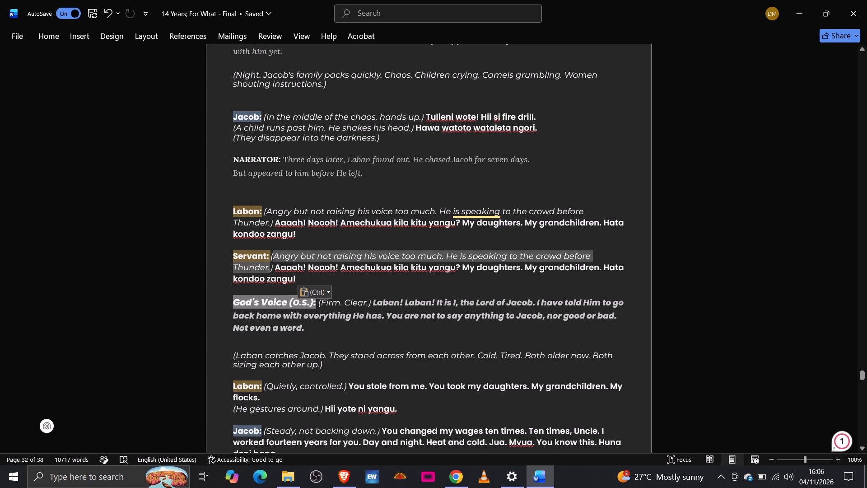
left_click_drag(271, 269, 270, 269)
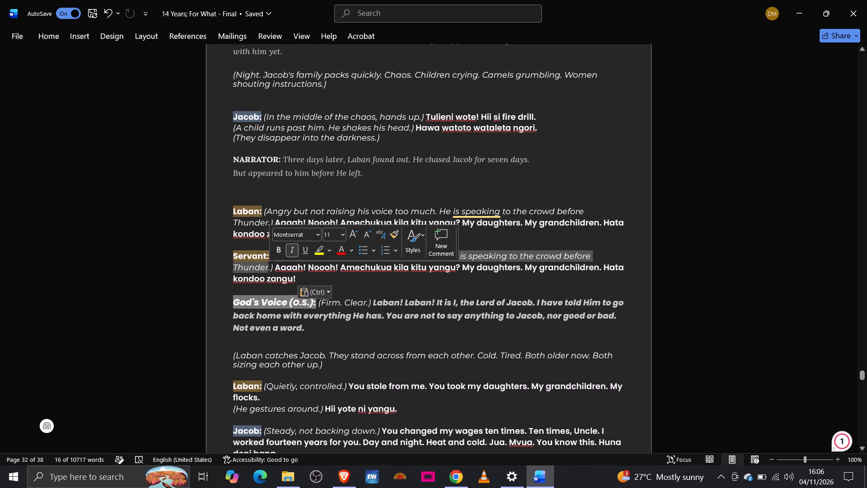
type("In")
type("ter")
type("ru")
key("p")
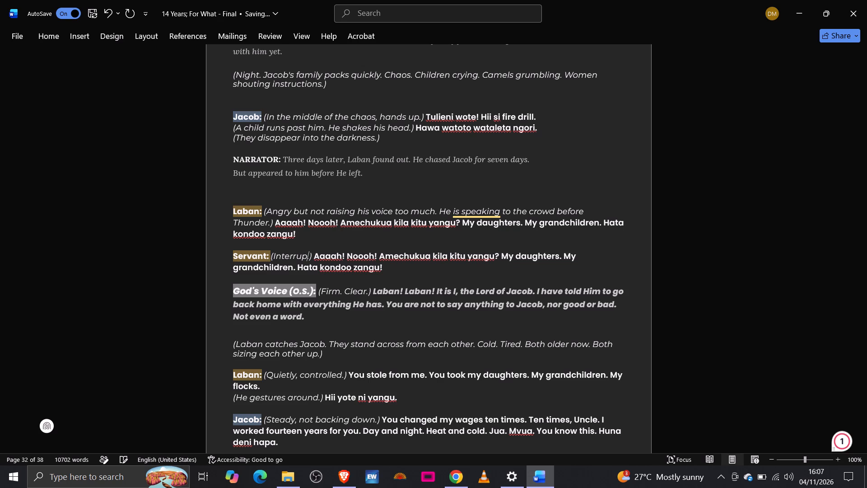
type("ting")
key("space")
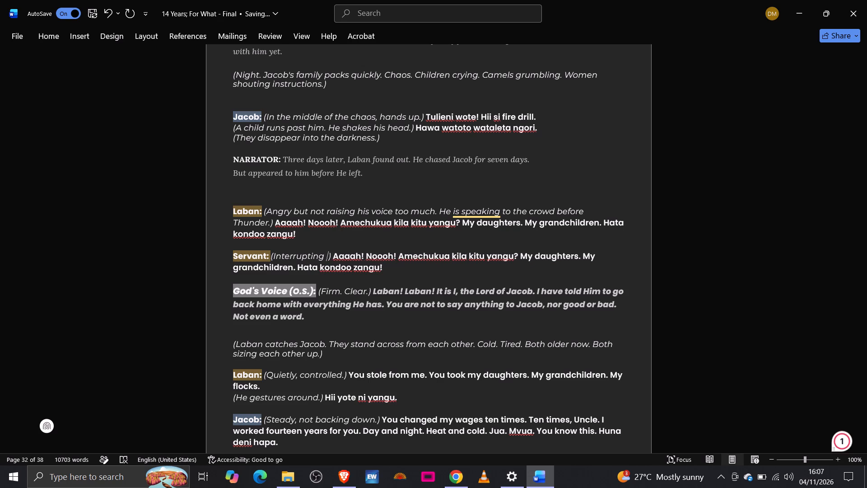
type("him")
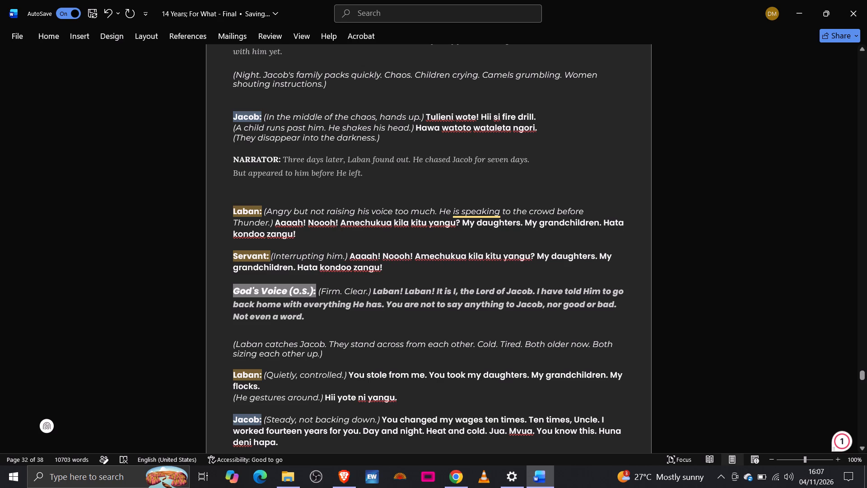
Replace the Servant's pasted speech with "Boss! Ameacha hizi hapa!".
left_click_drag(351, 254, 376, 265)
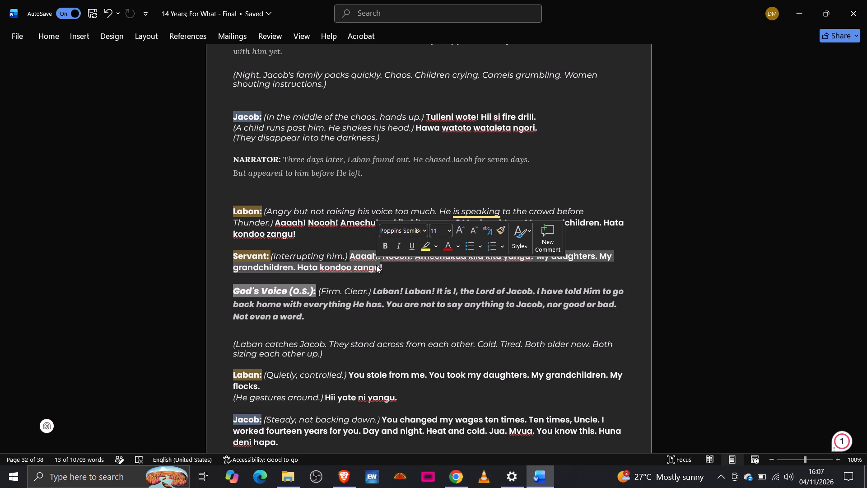
type("Boo")
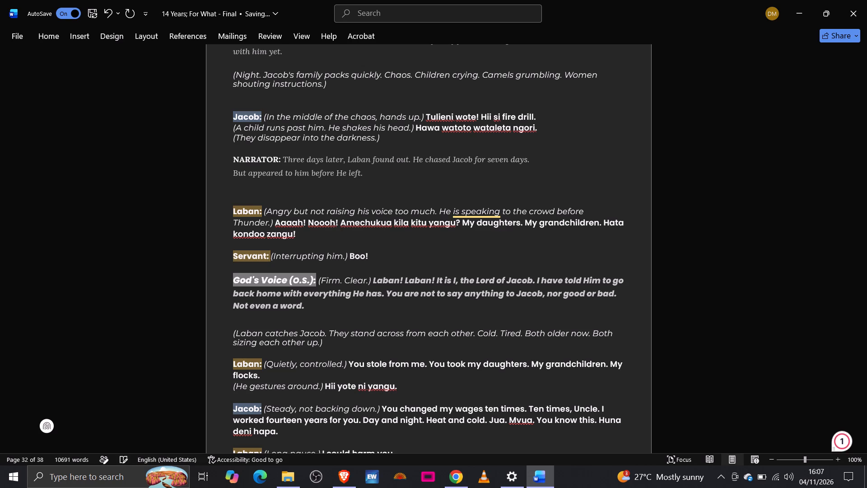
key("BackSpace")
type("ss")
key("Right")
key("space")
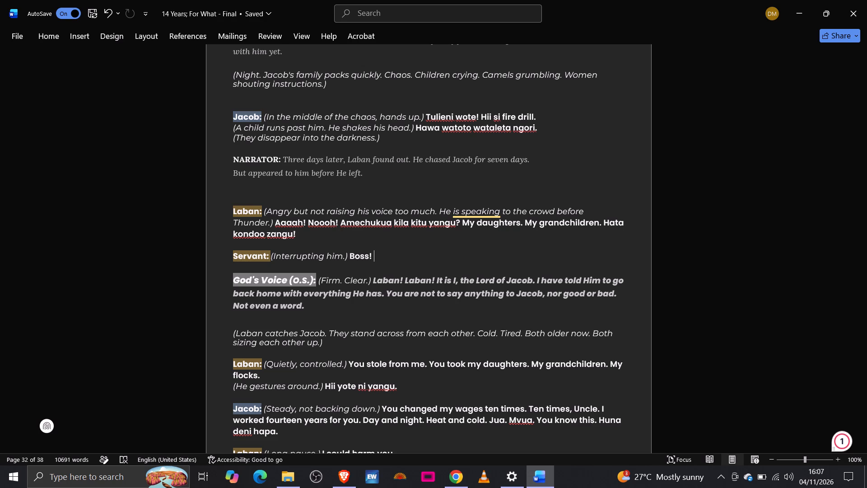
type("Ameacha")
key("space")
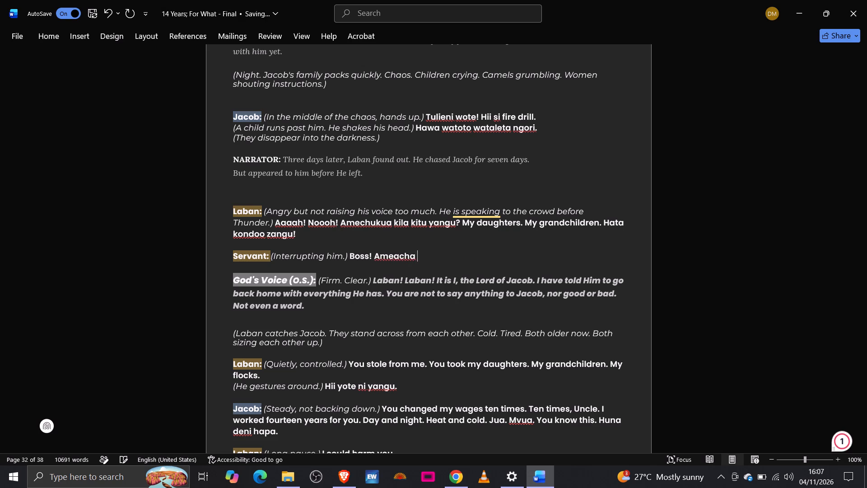
type("hizi")
key("space")
type("hapa")
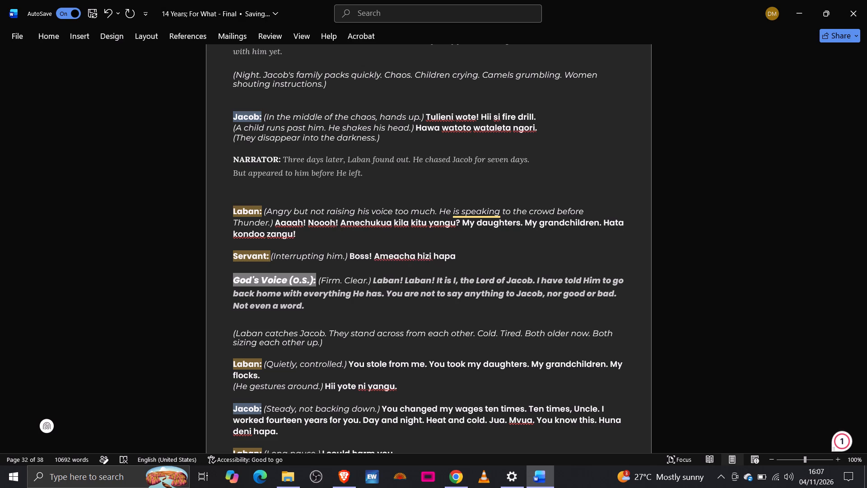
key("shift+exclam")
Look back through the earlier acts for an existing Servant speaker label.
left_click(271, 246)
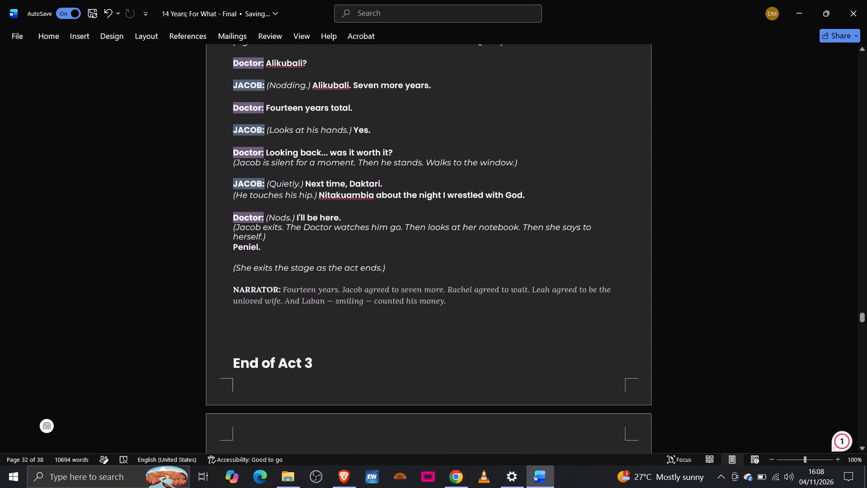
left_click_drag(861, 320, 847, 261)
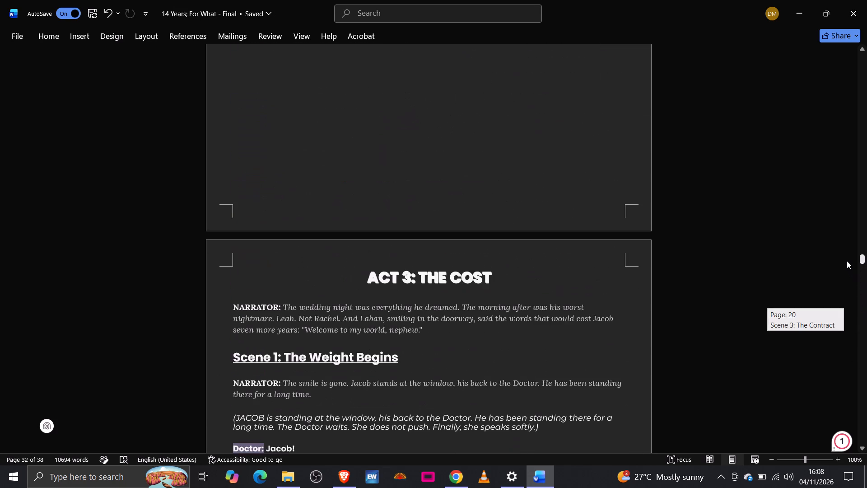
left_click_drag(847, 261, 832, 219)
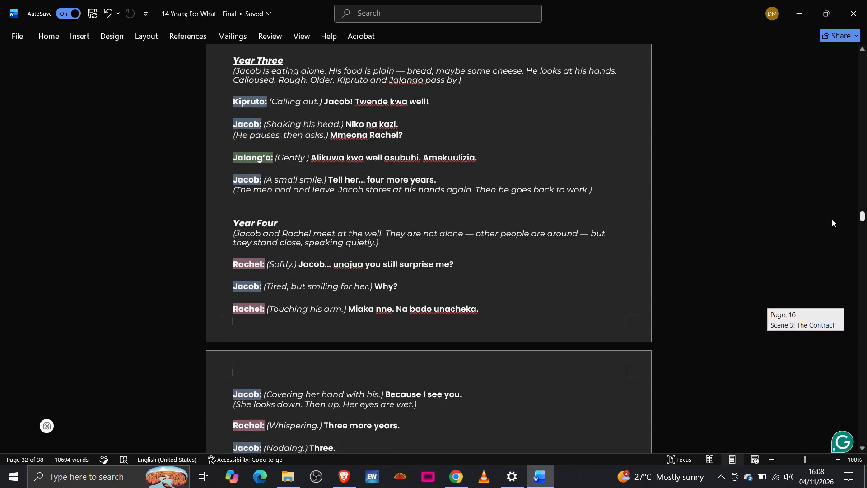
left_click_drag(832, 219, 832, 214)
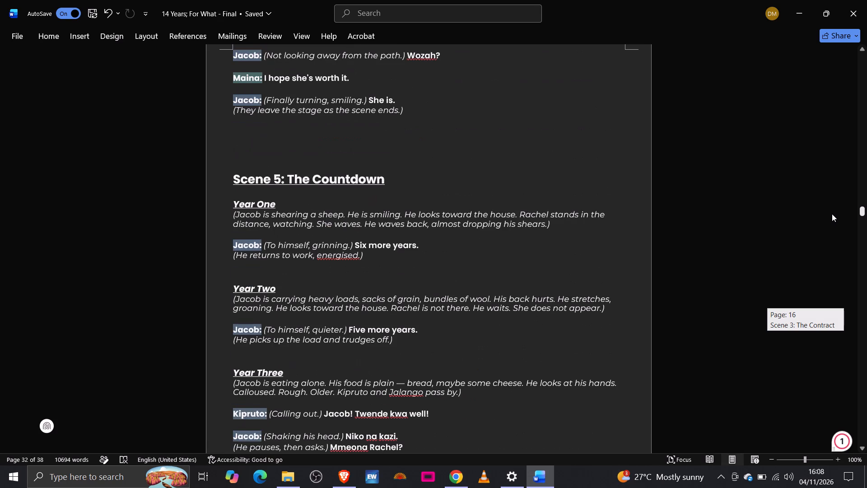
left_click_drag(832, 214, 832, 196)
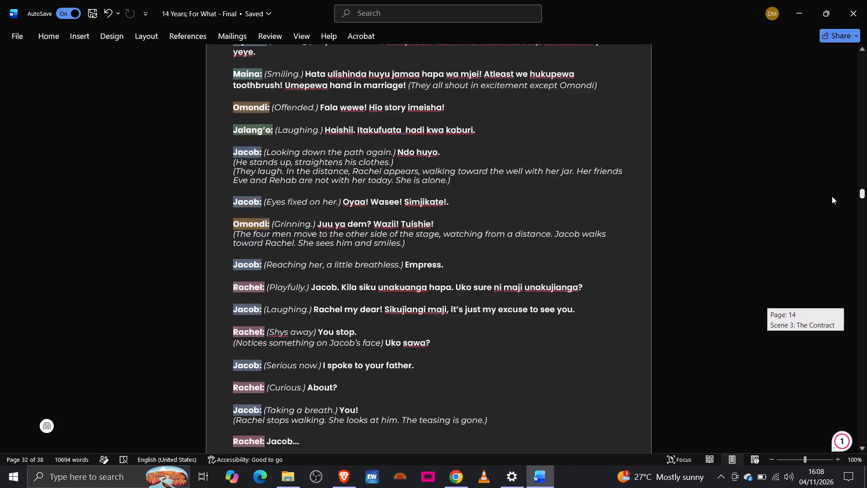
left_click_drag(832, 196, 830, 183)
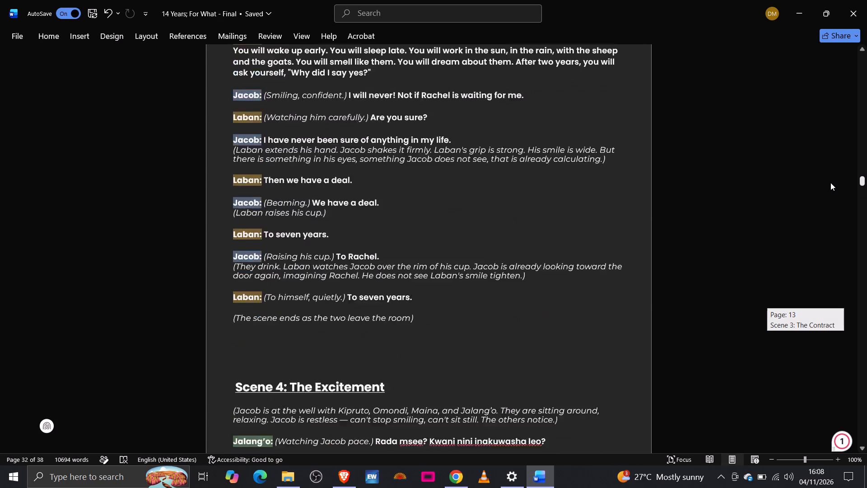
left_click_drag(830, 183, 829, 179)
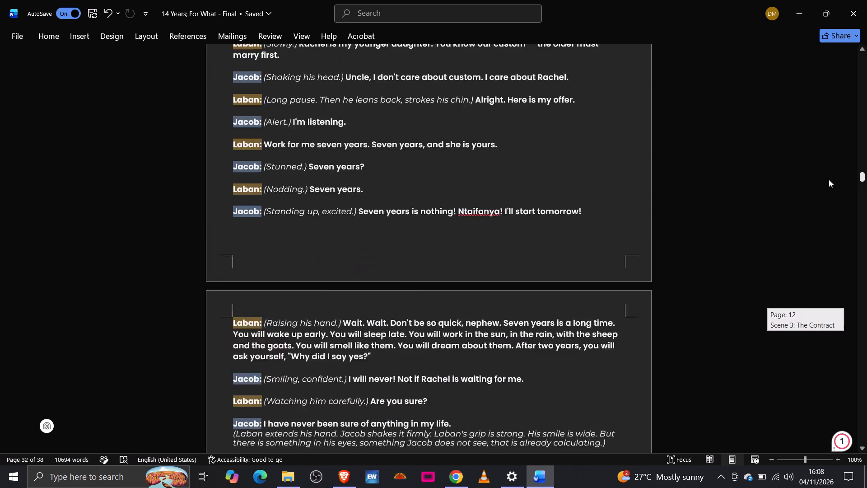
left_click_drag(829, 179, 826, 158)
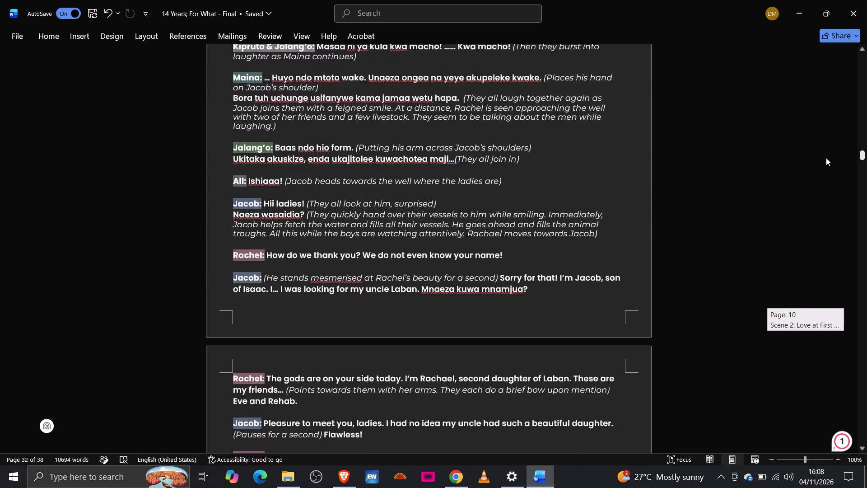
left_click_drag(826, 158, 828, 147)
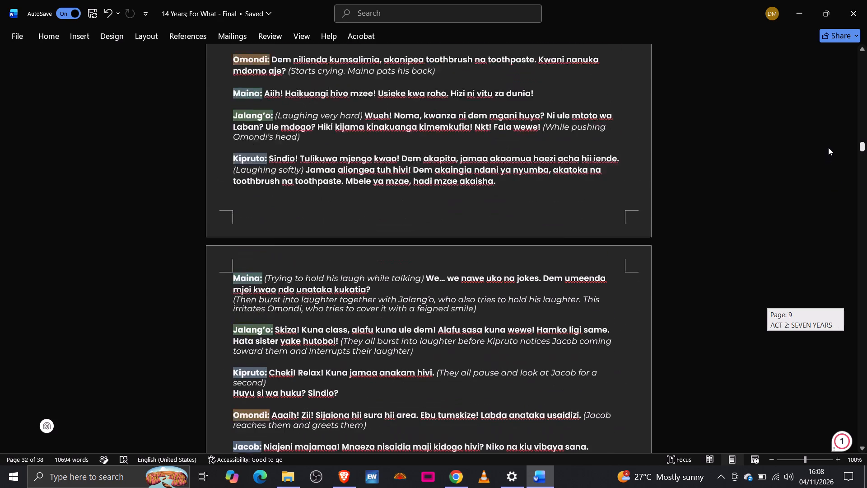
left_click_drag(828, 147, 830, 142)
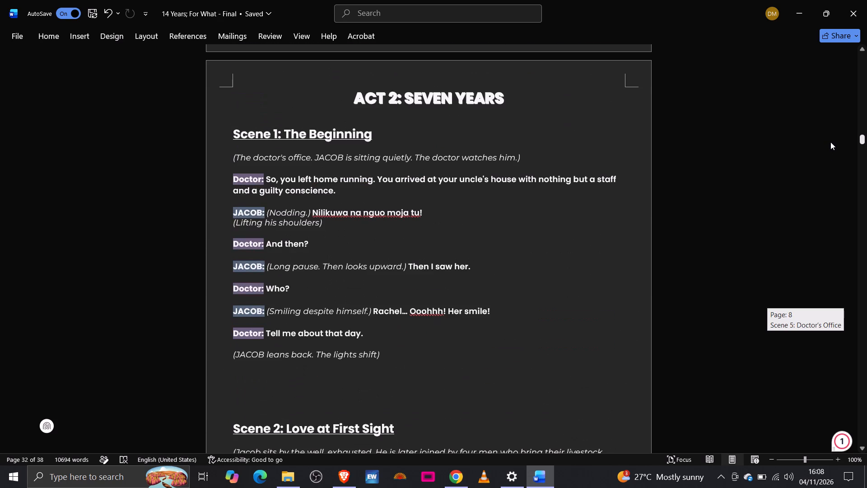
left_click_drag(830, 142, 838, 120)
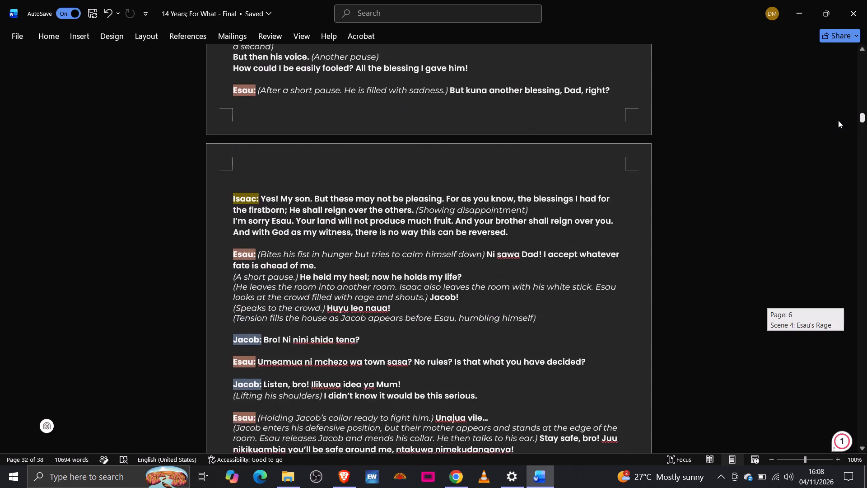
left_click_drag(838, 120, 839, 116)
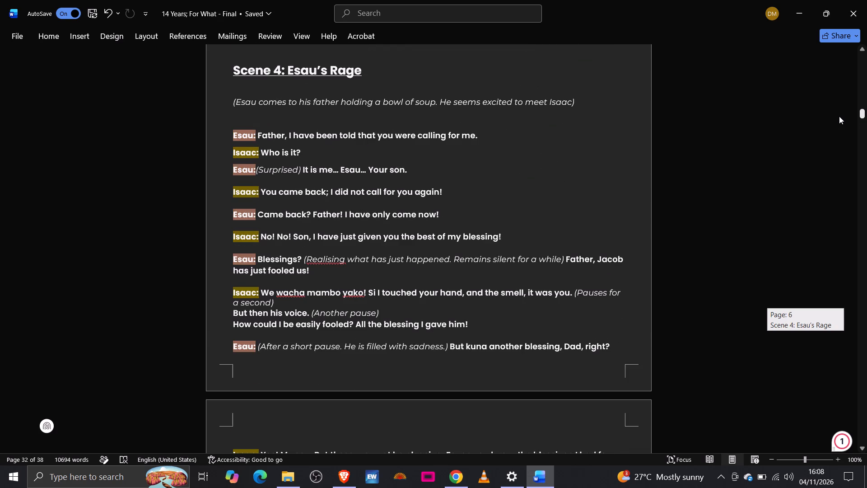
left_click_drag(839, 116, 842, 108)
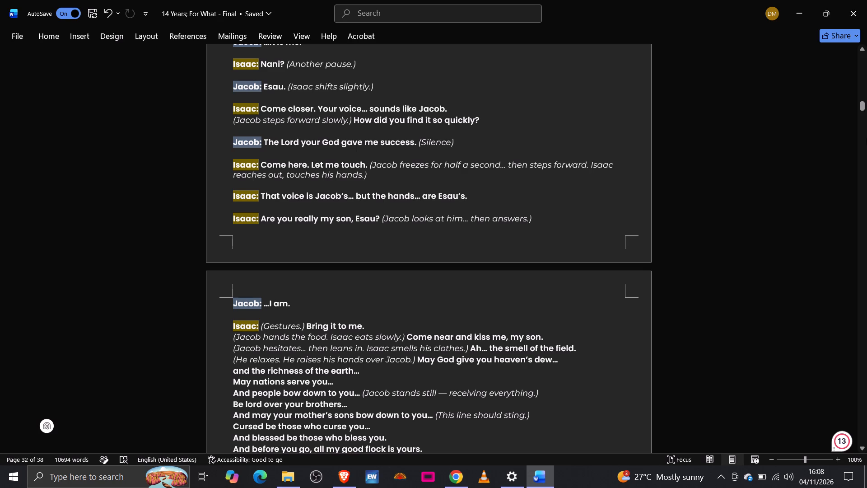
left_click_drag(861, 109, 861, 106)
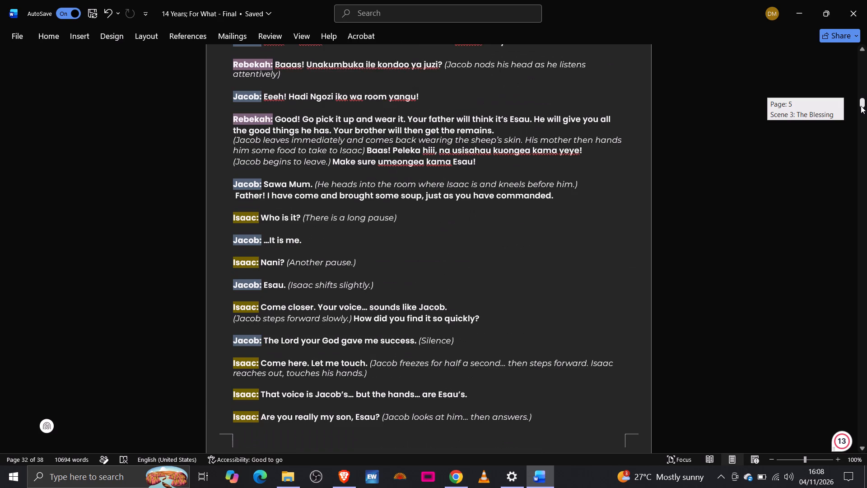
left_click_drag(861, 106, 861, 104)
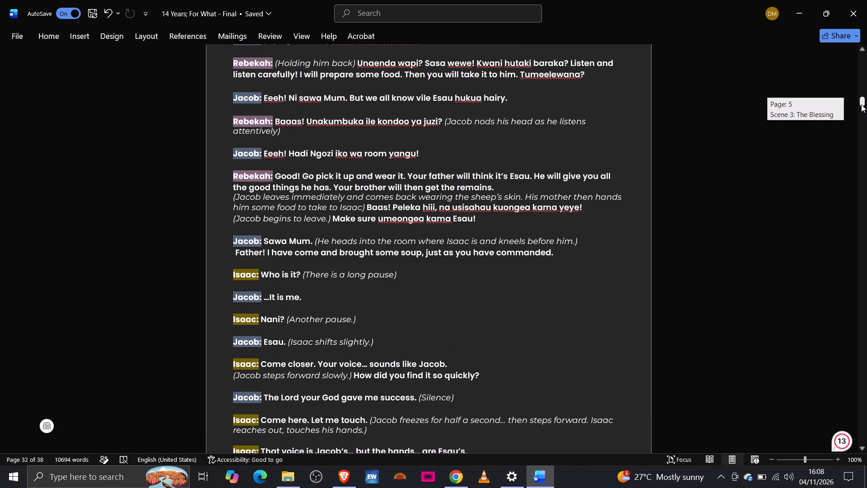
left_click_drag(861, 104, 866, 96)
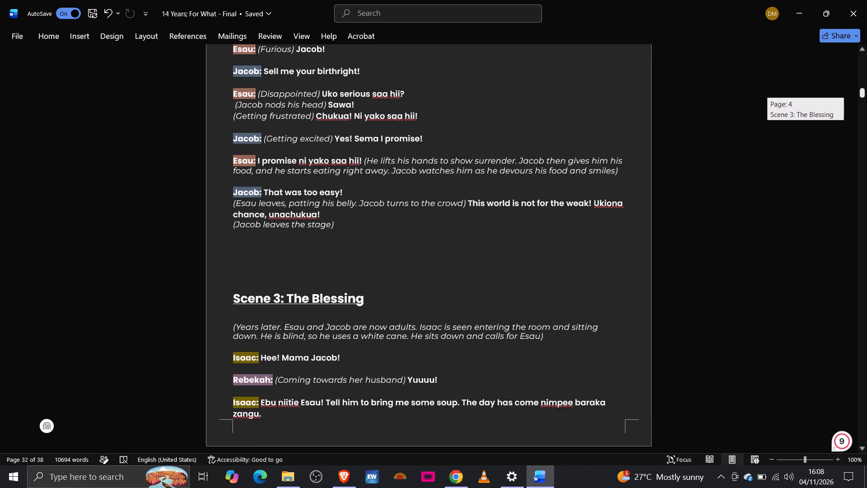
left_click_drag(866, 96, 866, 93)
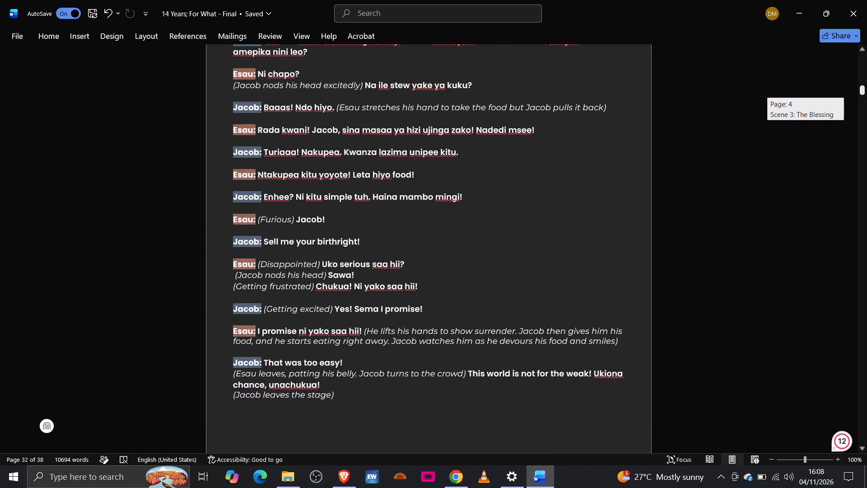
left_click_drag(866, 93, 866, 87)
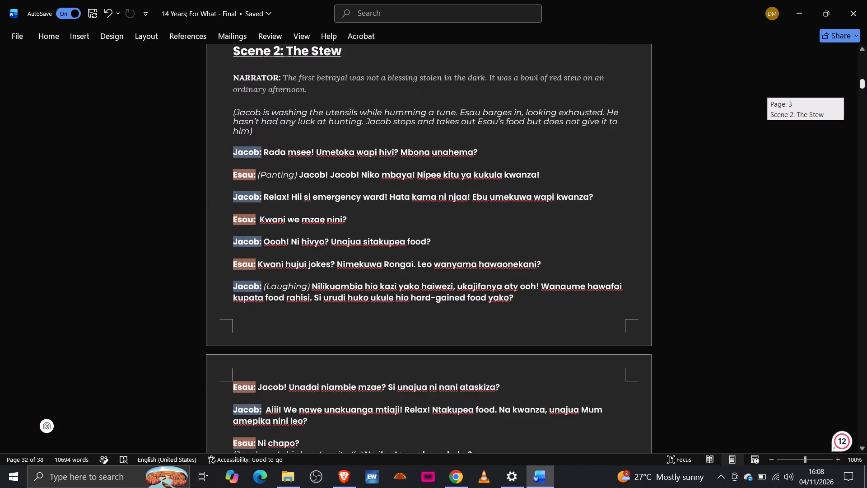
left_click_drag(866, 87, 866, 86)
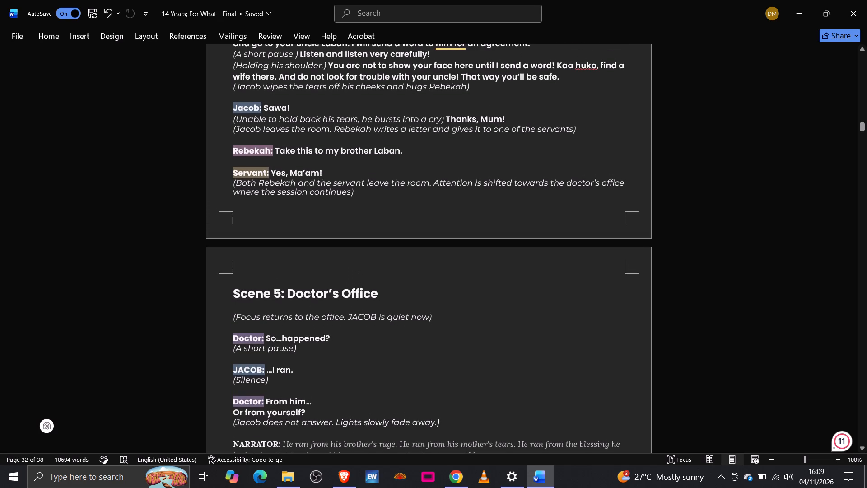
Copy the highlighted "Servant:" label before "Yes, Ma'am!" at the end of Act 1, Scene 4.
left_click_drag(267, 172, 257, 173)
left_click_drag(257, 173, 231, 174)
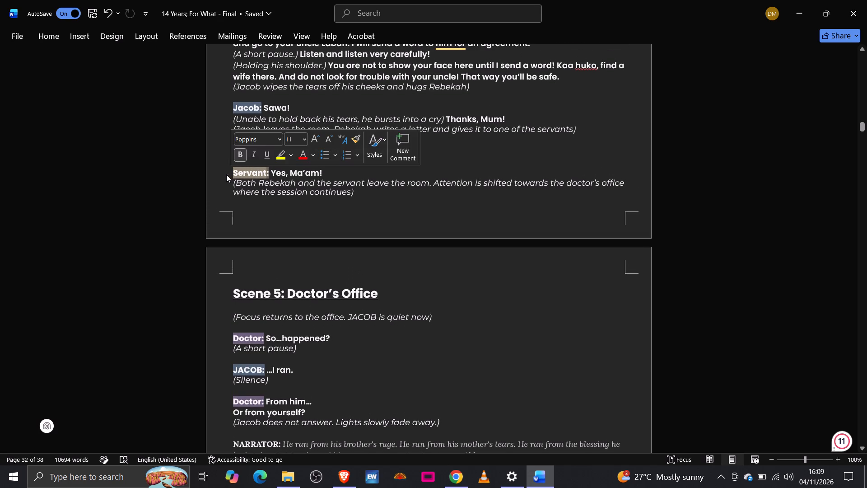
left_click(226, 174)
left_click(224, 177)
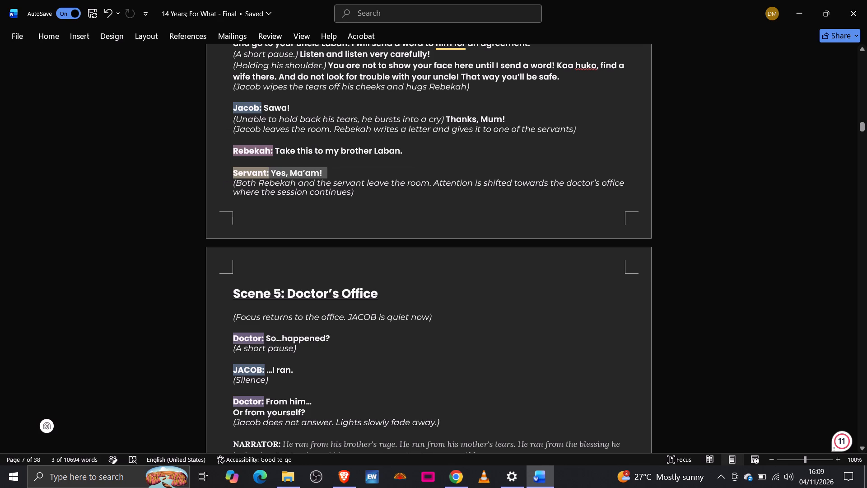
left_click(224, 167)
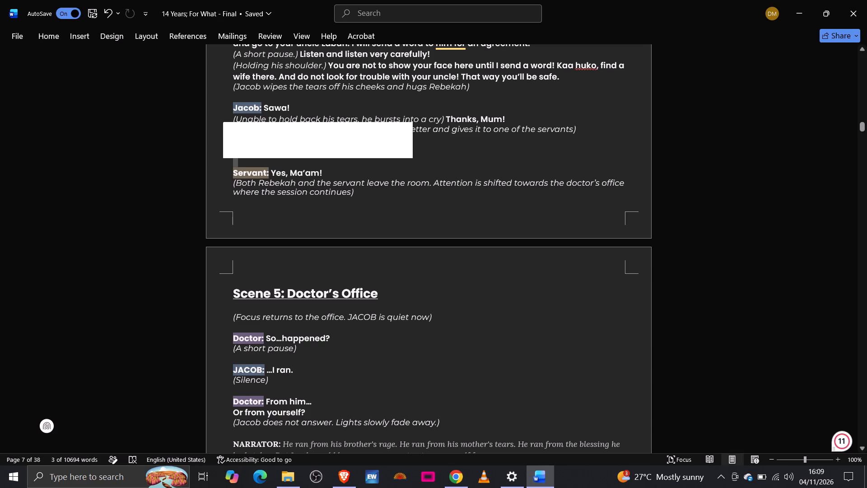
left_click(225, 178)
left_click(226, 188)
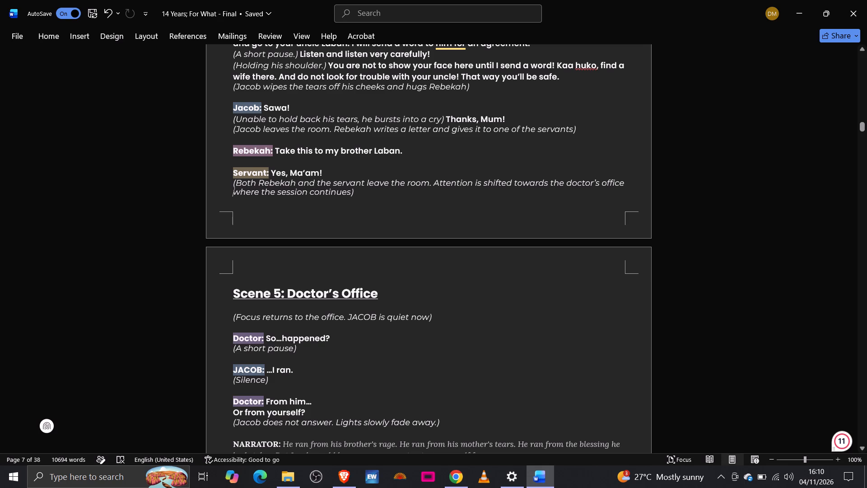
left_click_drag(233, 171, 265, 169)
left_click_drag(265, 169, 269, 172)
left_click_drag(269, 172, 269, 173)
key("ctrl+c")
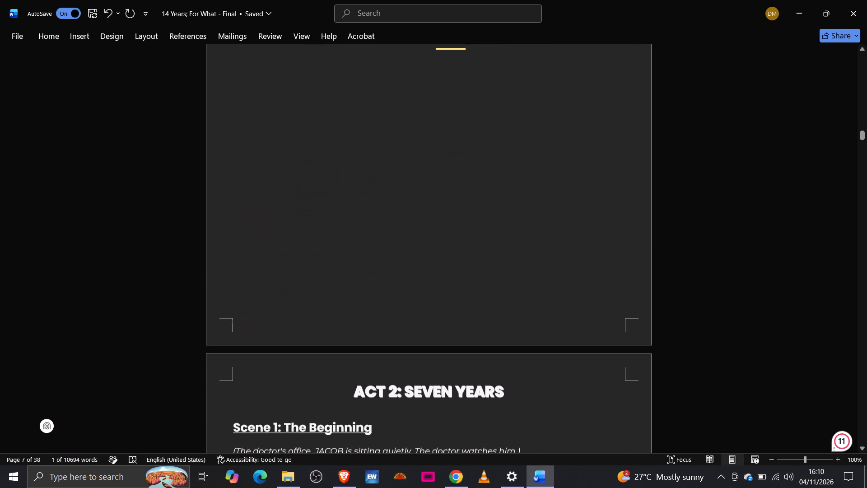
Replace the Servant's label before "(Interrupting him.)" in Act 5, Scene 2: The Flight, with the copied "Servant:" label.
left_click_drag(860, 133, 860, 188)
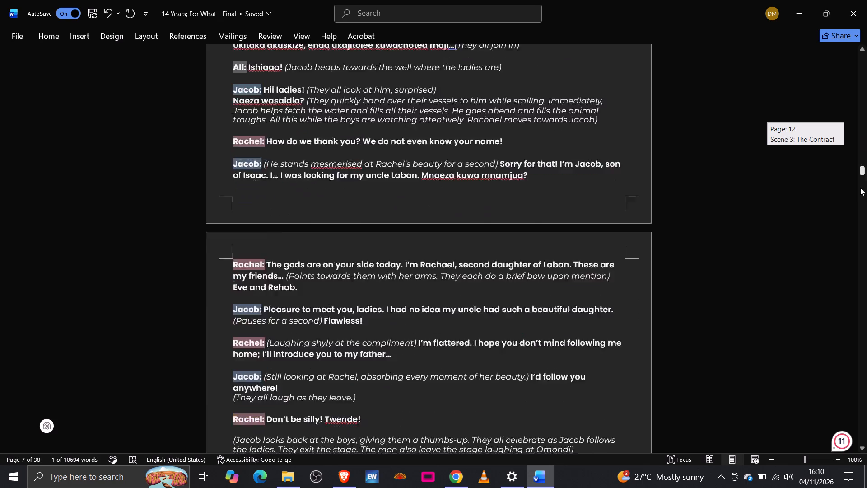
left_click_drag(860, 188, 858, 288)
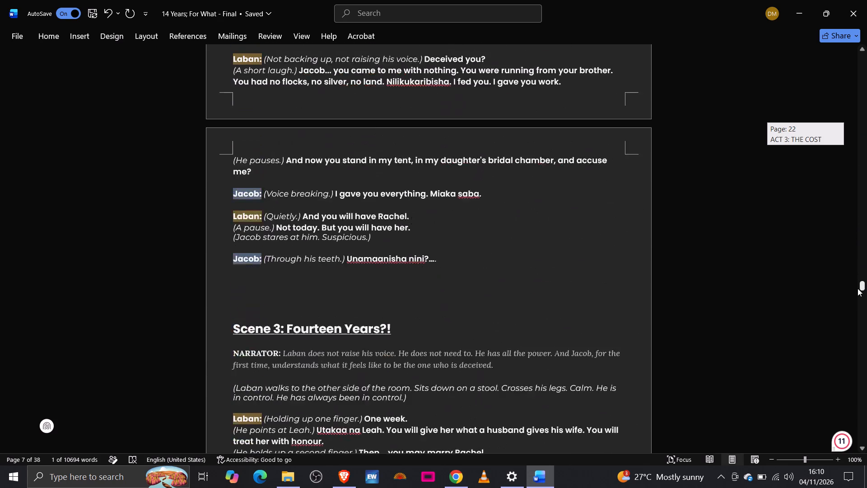
left_click_drag(858, 288, 855, 343)
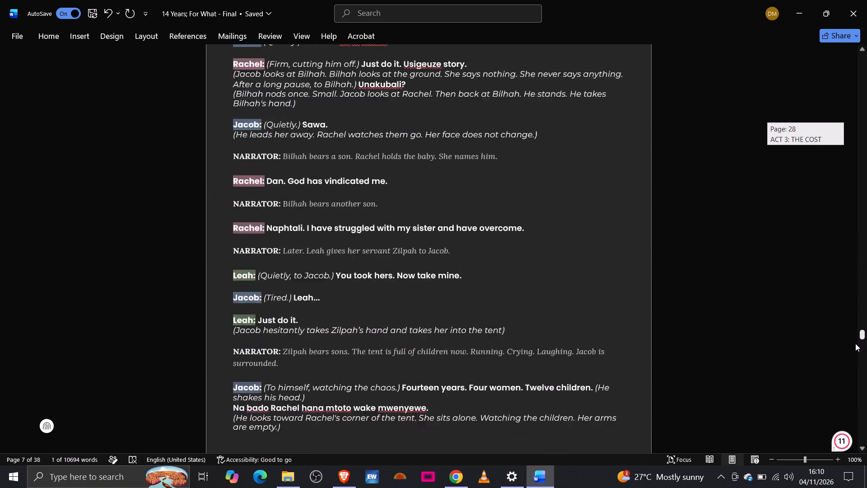
left_click_drag(855, 343, 855, 355)
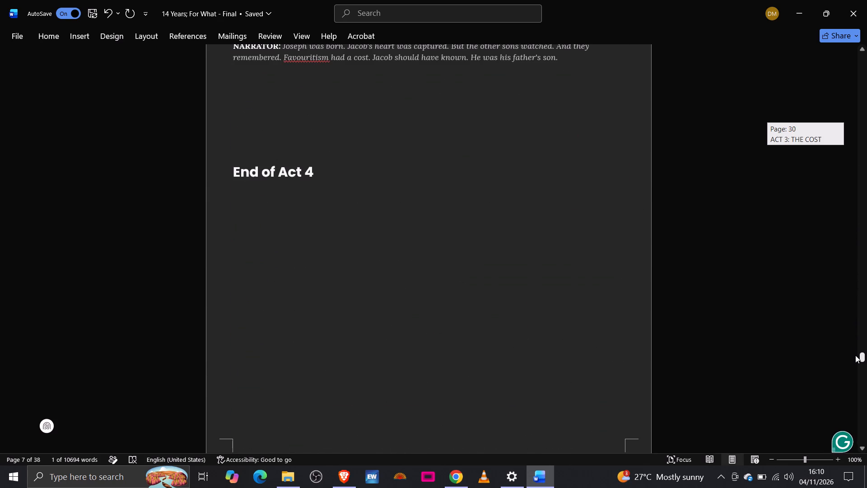
left_click_drag(855, 355, 855, 358)
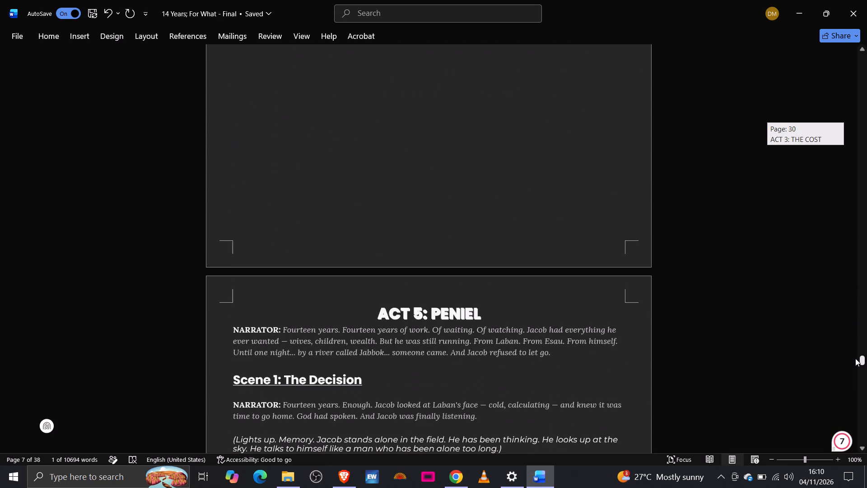
left_click_drag(855, 358, 857, 370)
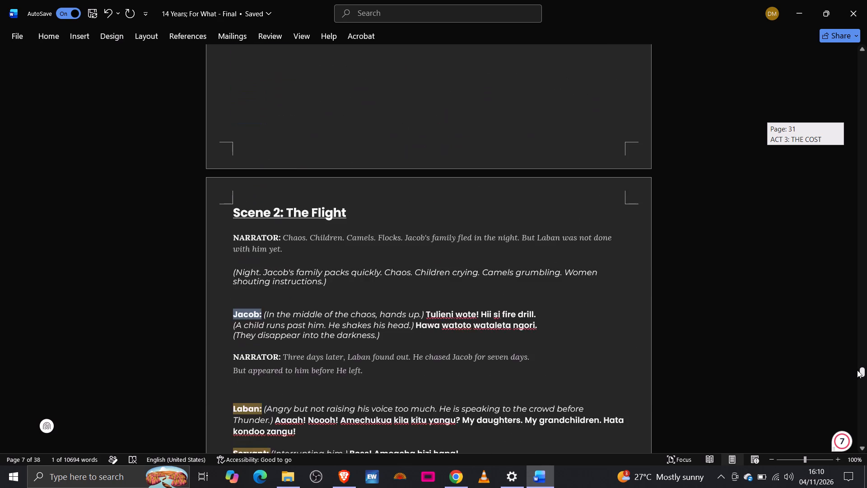
left_click_drag(857, 370, 858, 372)
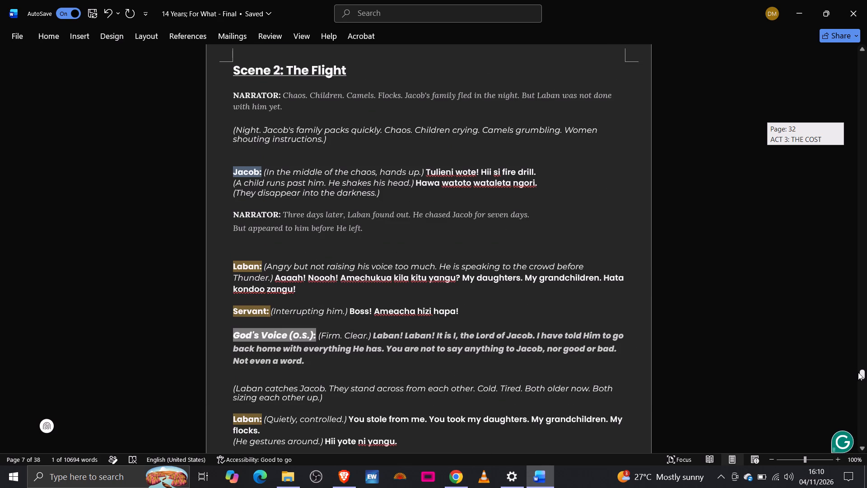
left_click_drag(858, 372, 858, 372)
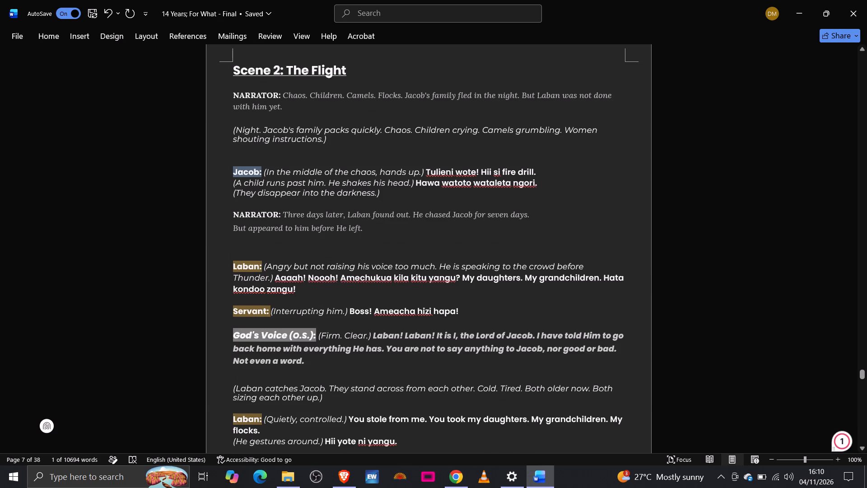
left_click_drag(234, 309, 252, 310)
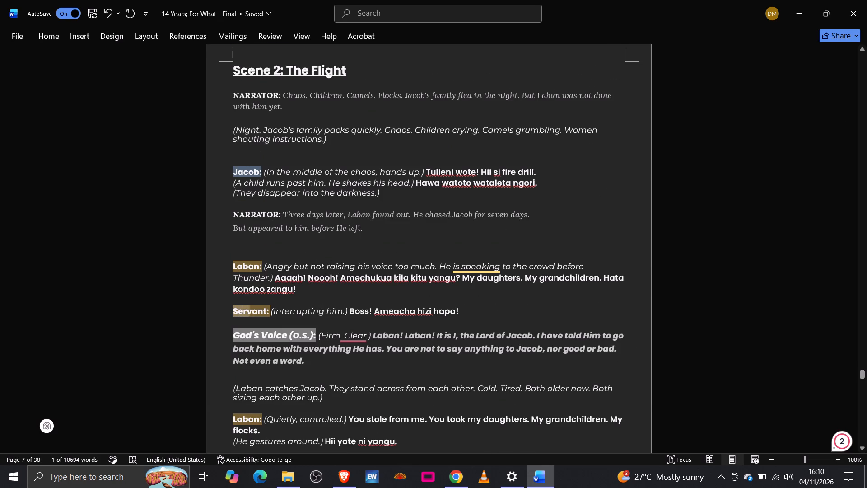
left_click_drag(252, 310, 270, 311)
left_click_drag(270, 311, 270, 311)
key("ctrl+v")
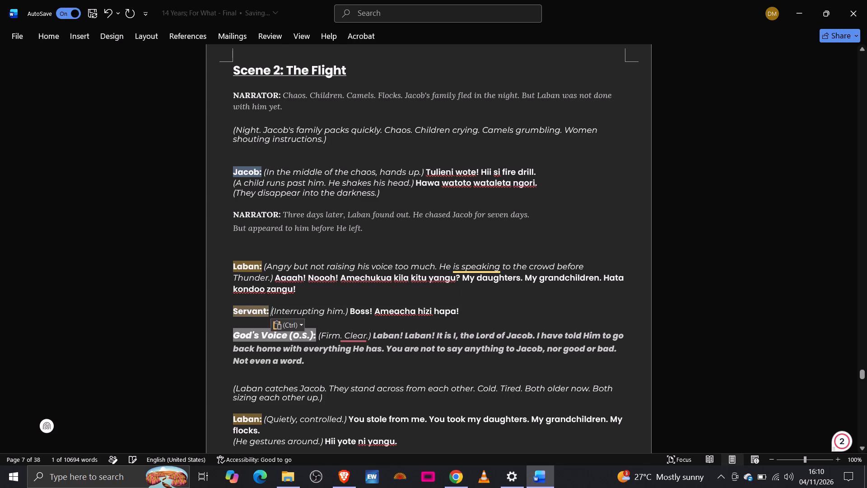
left_click(324, 298)
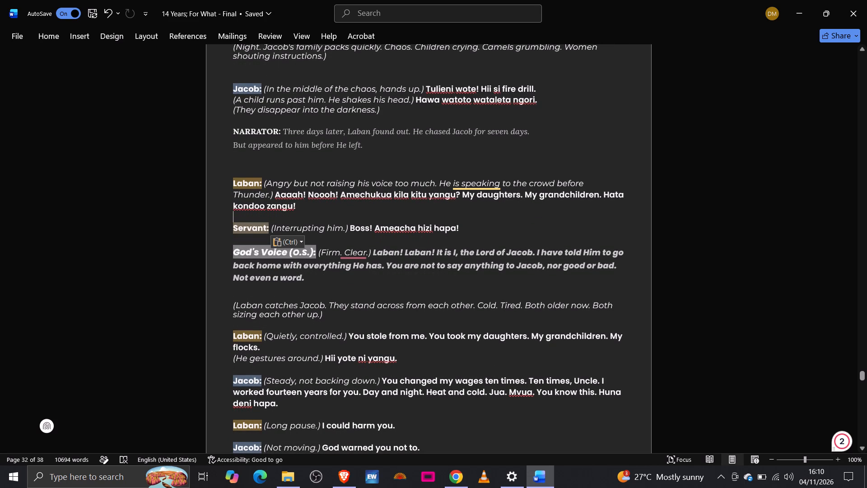
Duplicate Laban's angry speech as a new paragraph between the Servant's line and God's Voice.
left_click_drag(232, 181, 243, 185)
left_click_drag(243, 185, 302, 205)
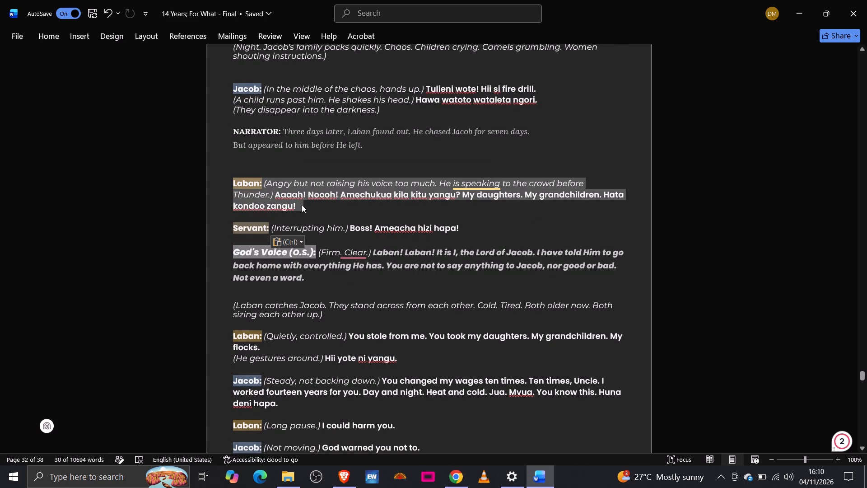
key("ctrl+c")
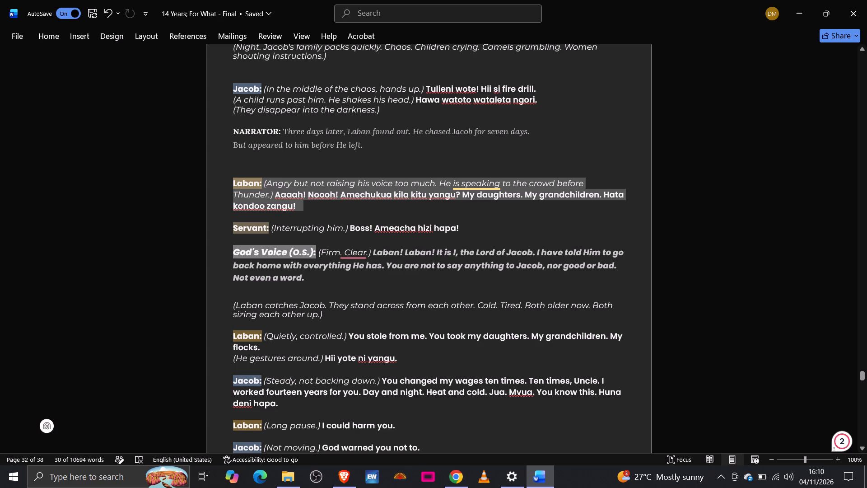
left_click(477, 225)
key("Return")
key("Return")
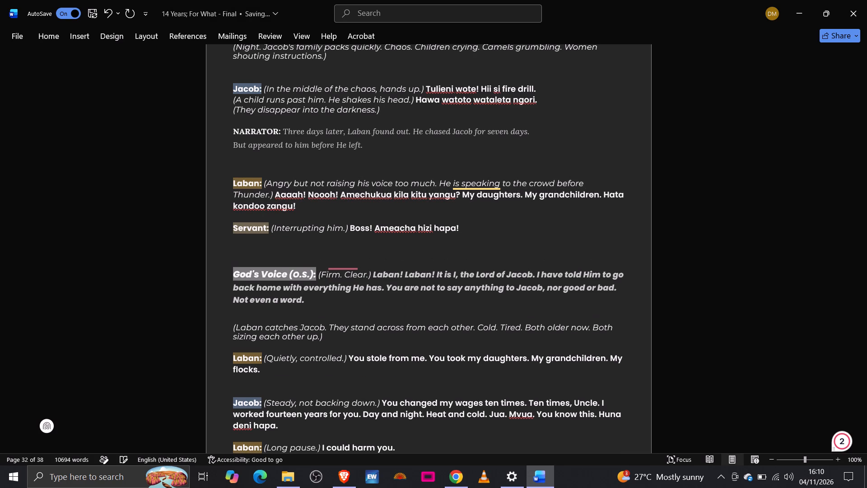
key("ctrl+v")
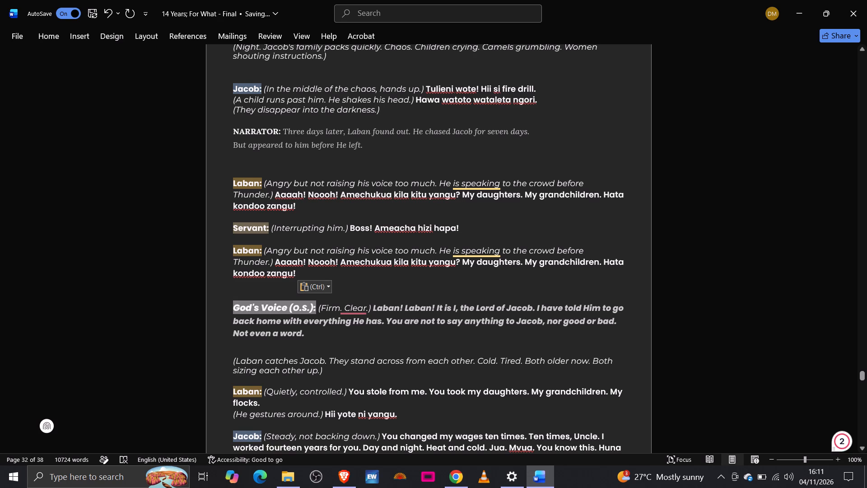
Change the stage direction in Laban's duplicated speech to "(Dismissing him.)".
left_click_drag(267, 251, 272, 250)
left_click_drag(272, 250, 300, 251)
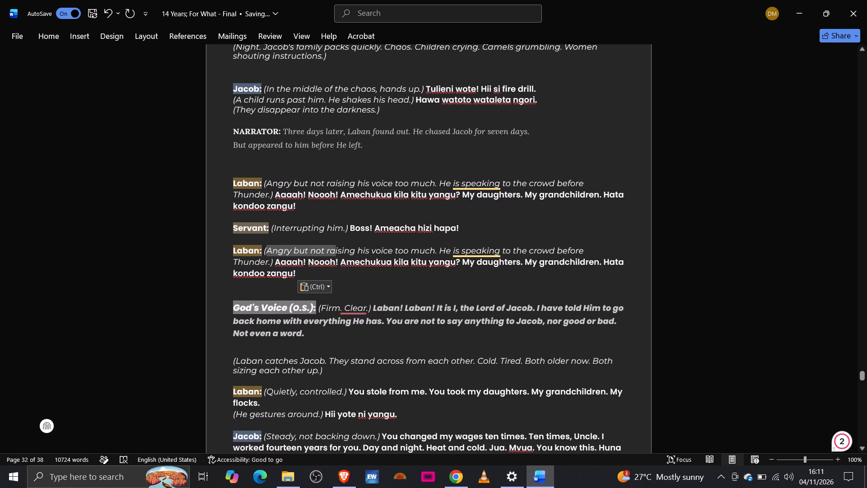
left_click_drag(300, 251, 266, 261)
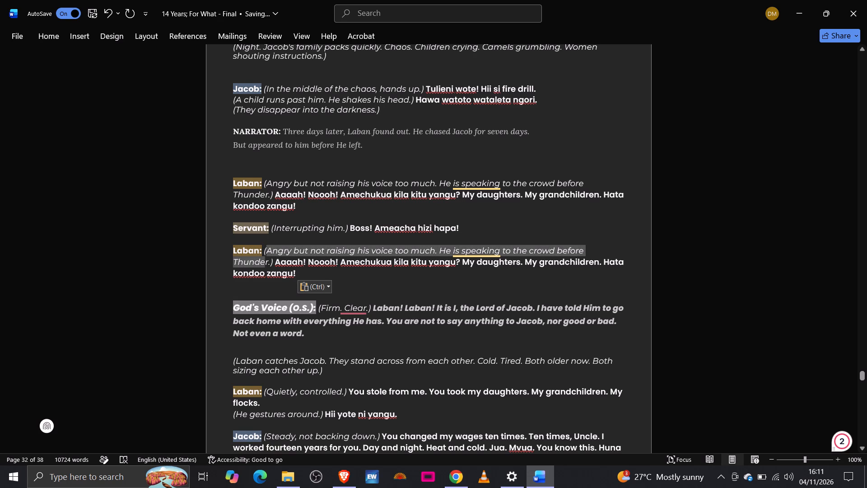
left_click_drag(266, 261, 270, 263)
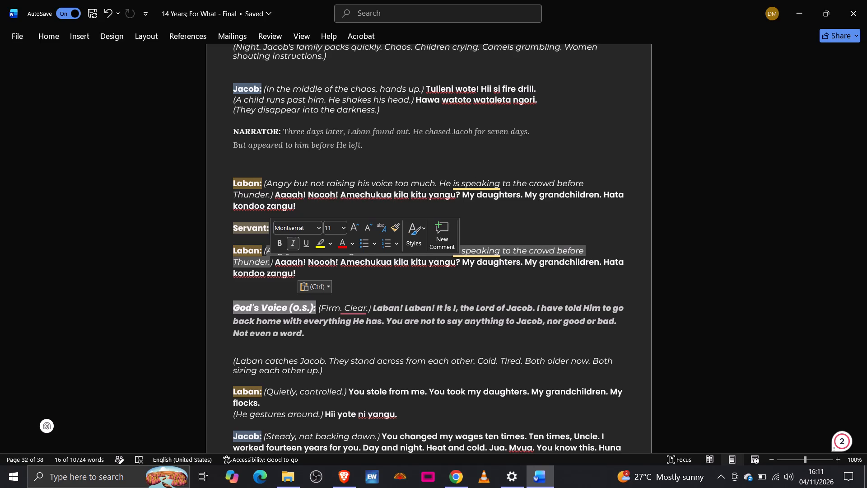
type("Dismissing")
key("space")
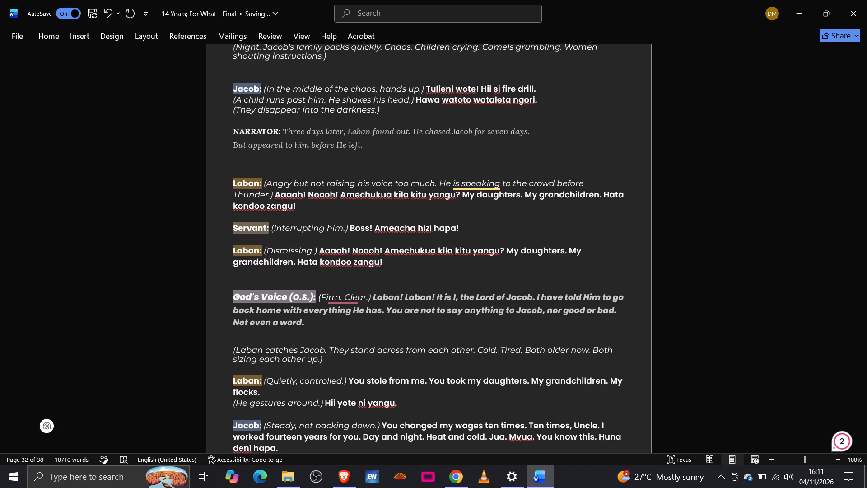
type("his")
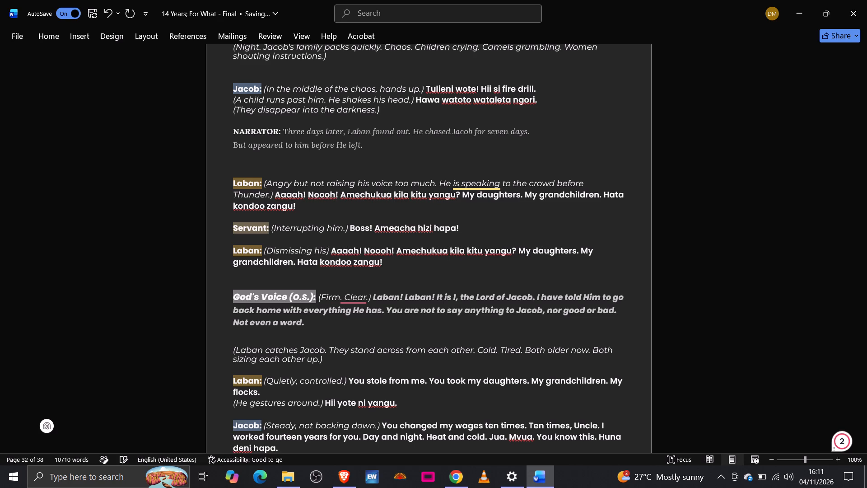
key("space")
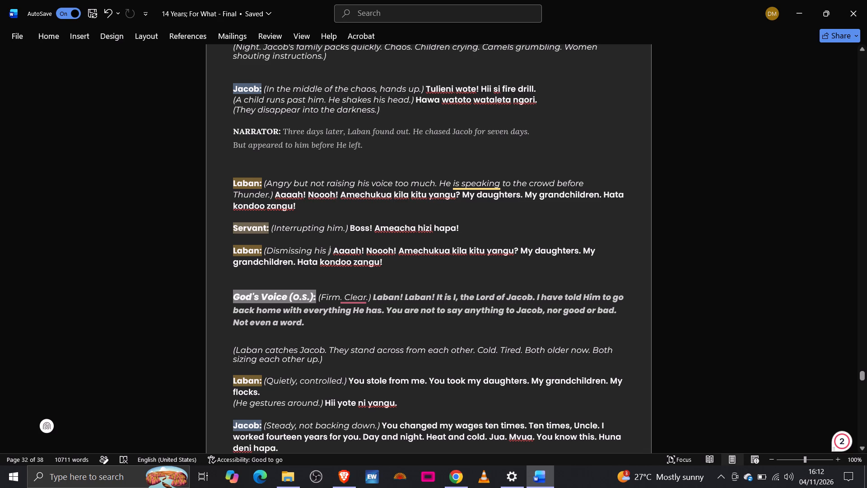
key("BackSpace")
key("BackSpace")
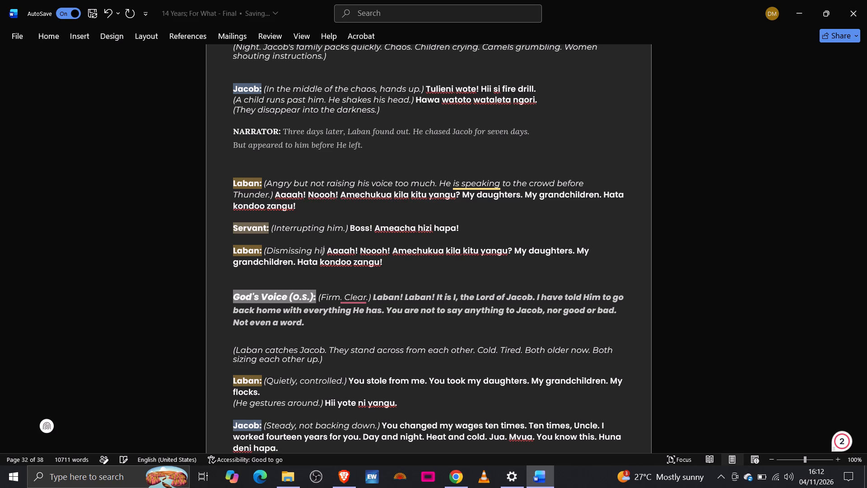
key("BackSpace")
type("im")
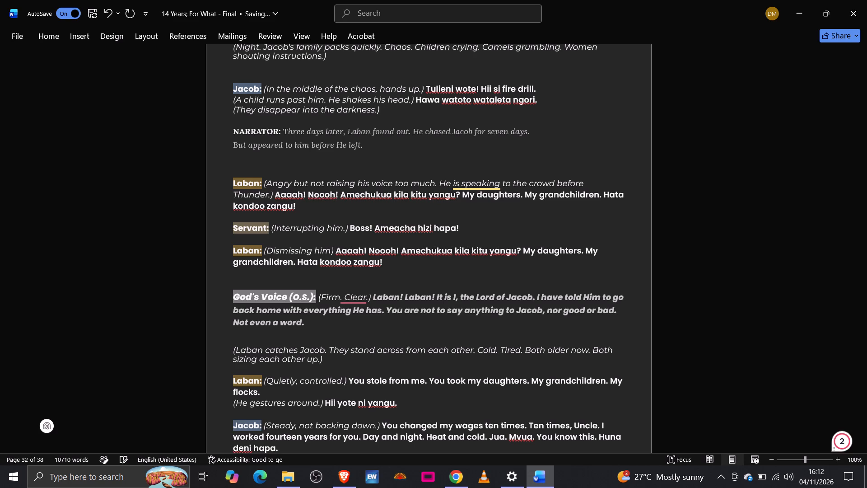
key("period")
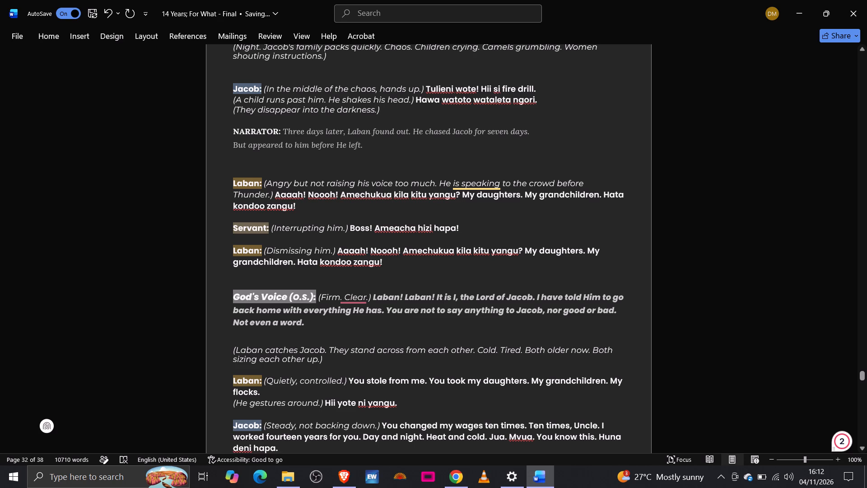
Replace the rest of Laban's dismissing line after "Aaaah!" with "Hizi hata hazina afya!".
left_click_drag(372, 251, 381, 262)
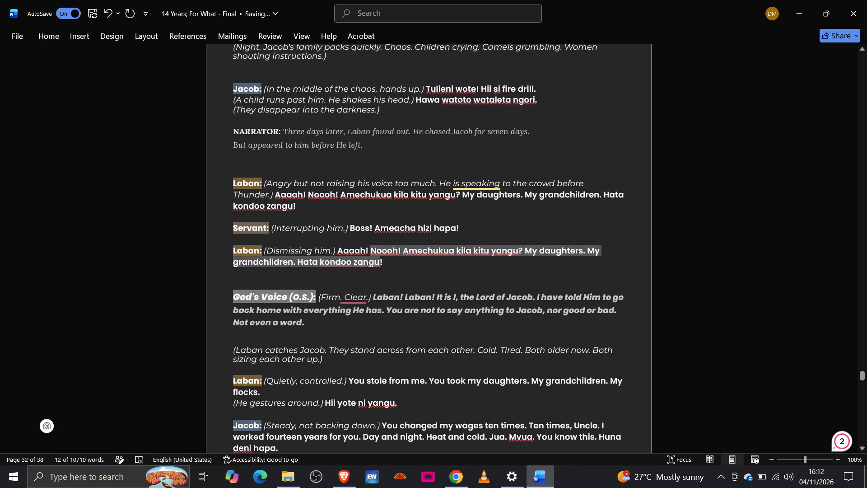
type("Hizi")
key("space")
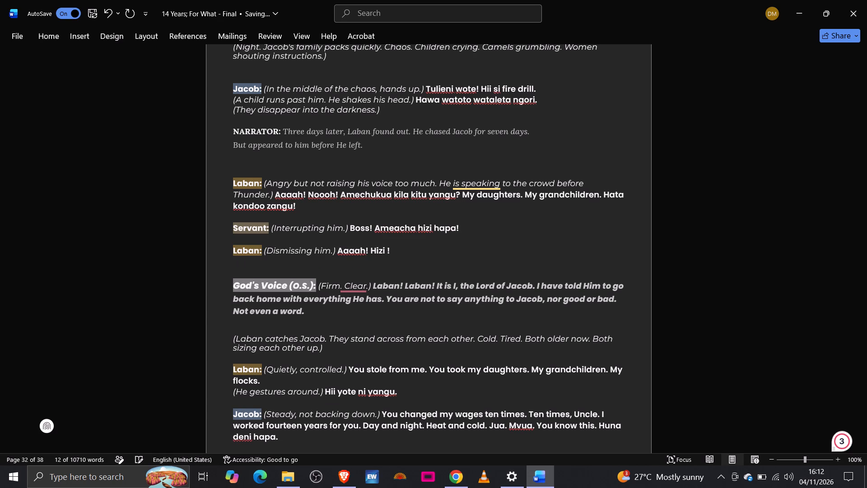
type("hata hazina afya")
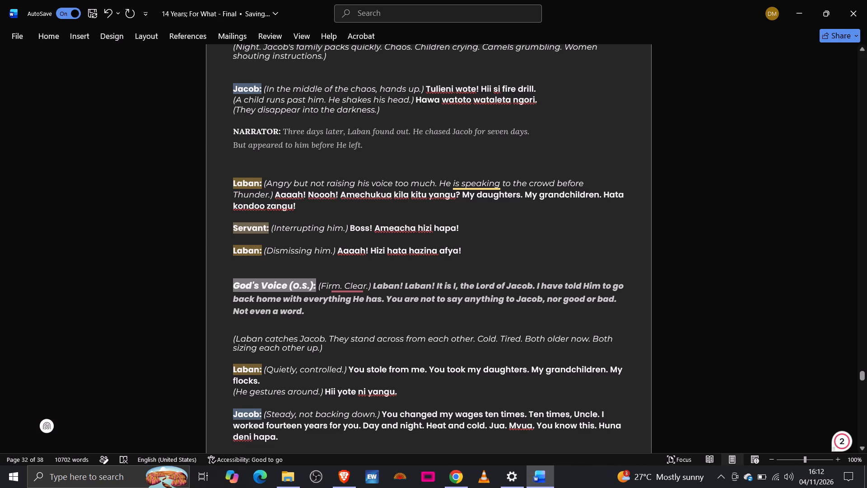
Continue Laban's dismissing reply with "Kama zile zimekonda. We must go!".
left_click(475, 248)
key("shift+k")
type("ama zile")
key("space")
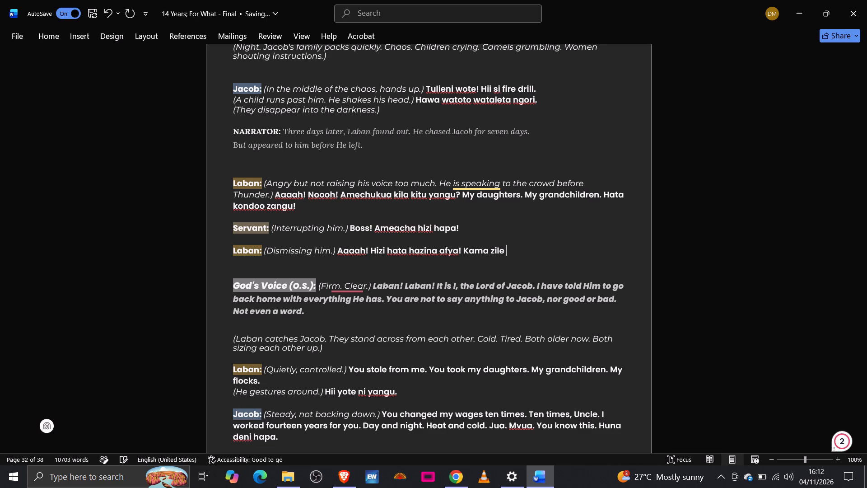
type("zimekonda")
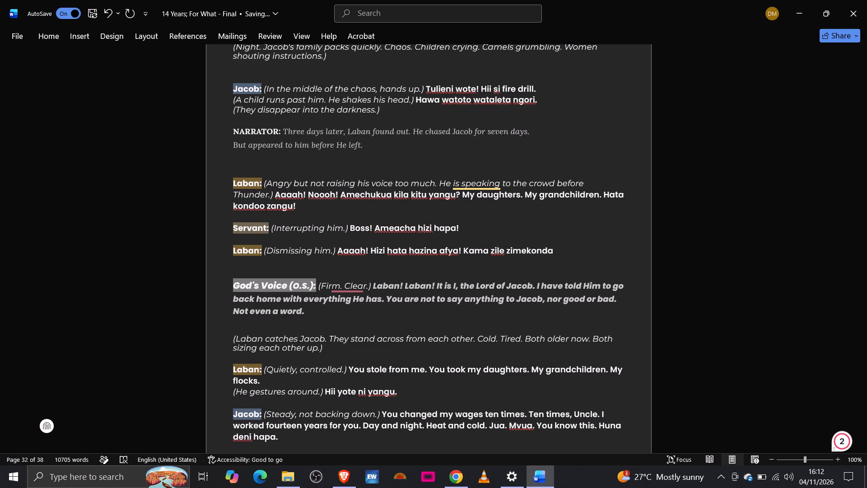
key("period")
key("space")
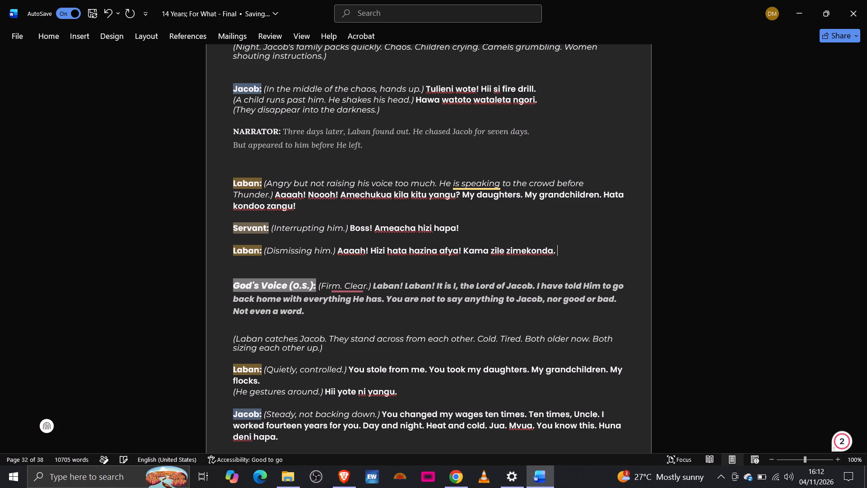
type("We must go")
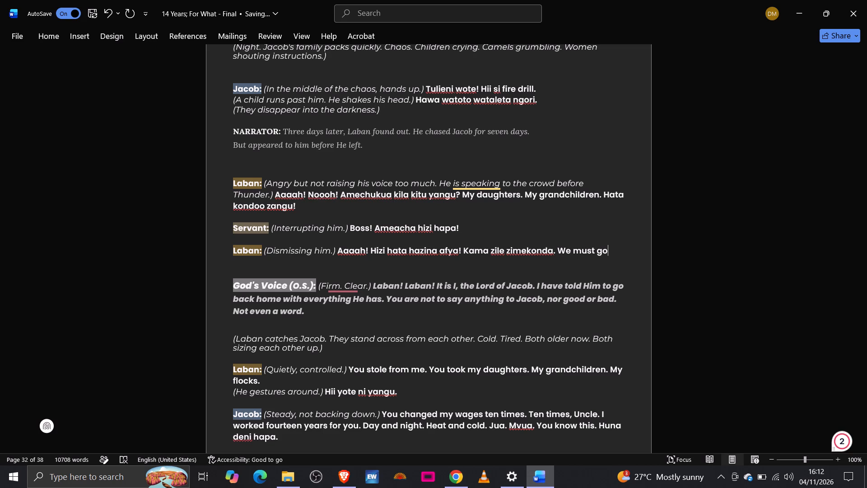
key("shift+exclam")
Add the closing sentence "Let's get them." to Laban's dismissing reply, with correct spelling.
key("space")
type("Llets go get")
key("space")
type("them")
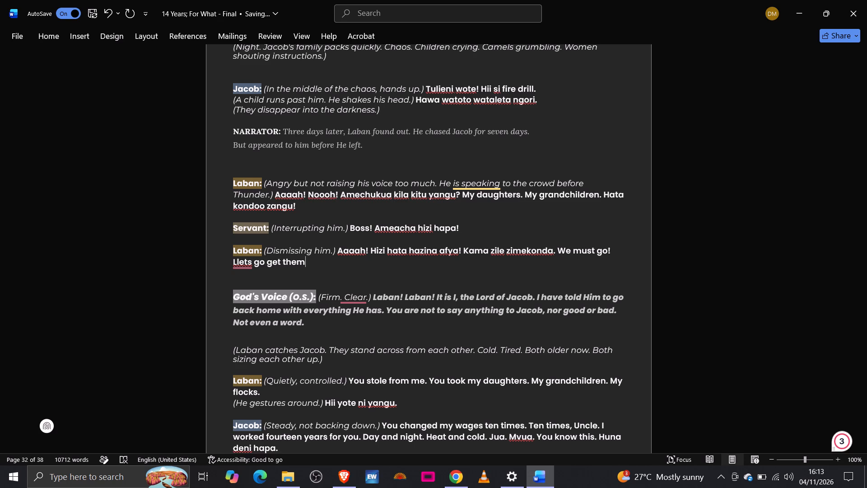
key("period")
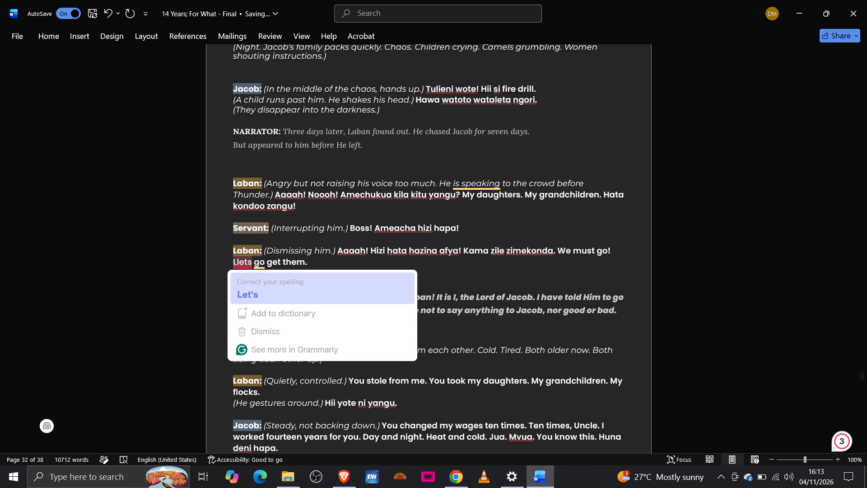
left_click(247, 295)
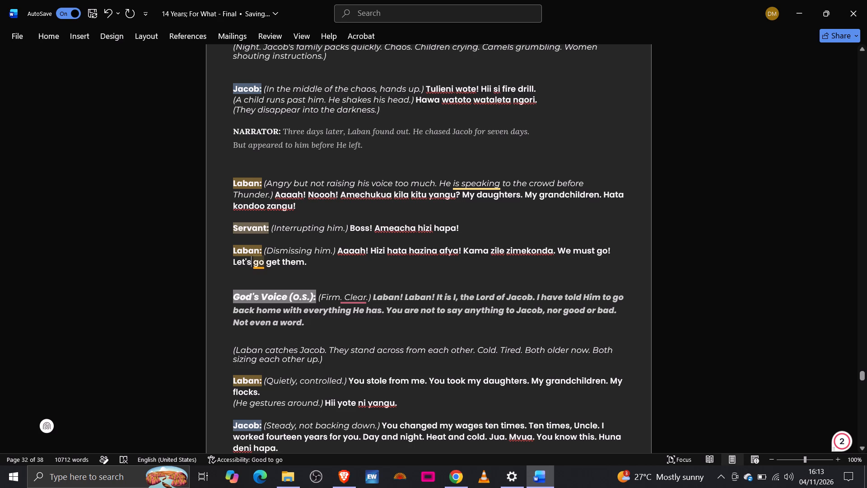
left_click(261, 261)
key("BackSpace")
key("BackSpace")
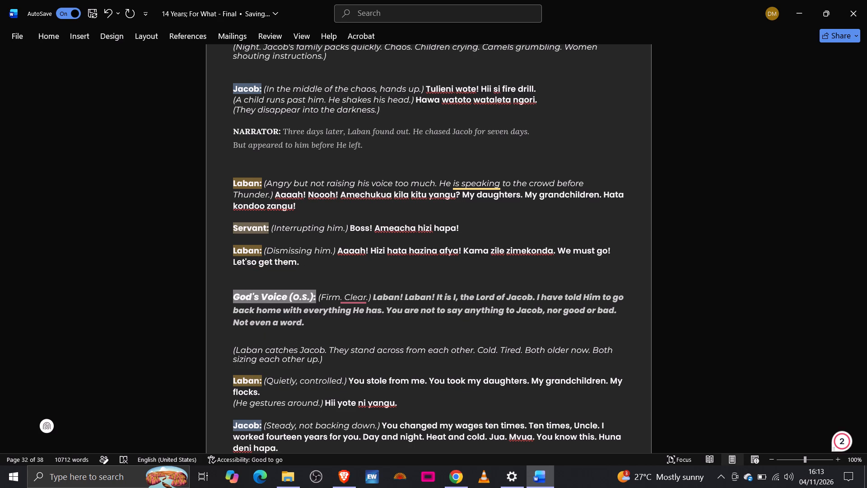
key("Right")
key("BackSpace")
left_click(329, 265)
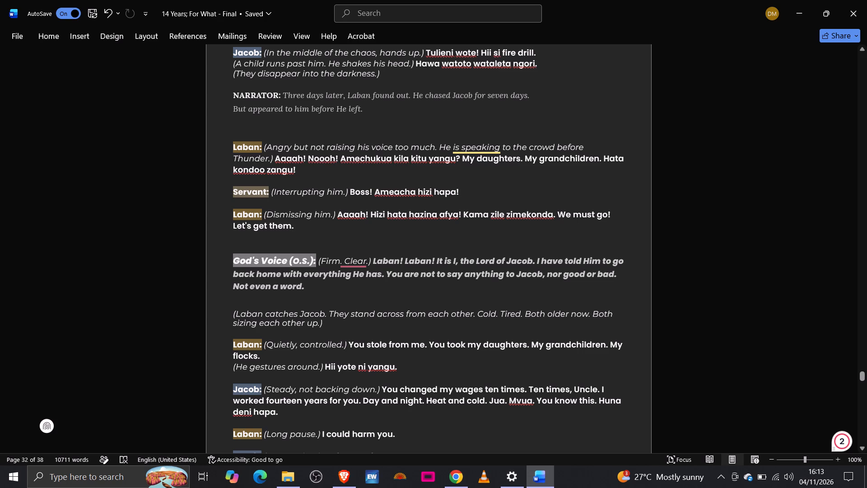
Copy the "(Dismissing him.)" stage direction to the end of the same speech, after "Let's get them.".
left_click_drag(265, 214, 294, 215)
left_click_drag(294, 215, 335, 211)
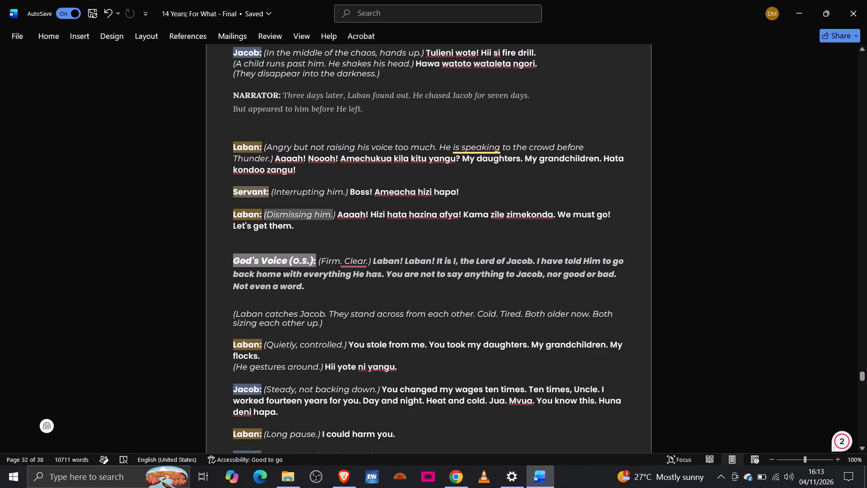
left_click_drag(335, 211, 336, 212)
key("ctrl+c")
key("ctrl+c")
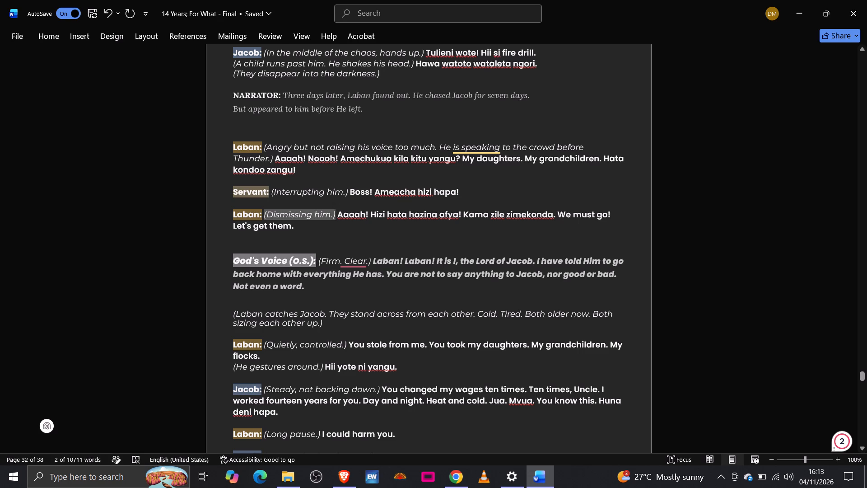
left_click(307, 226)
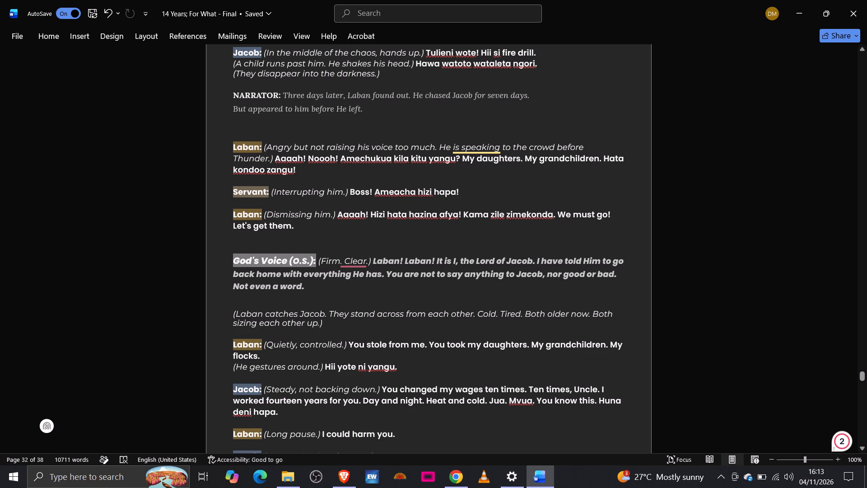
key("space")
key("ctrl+v")
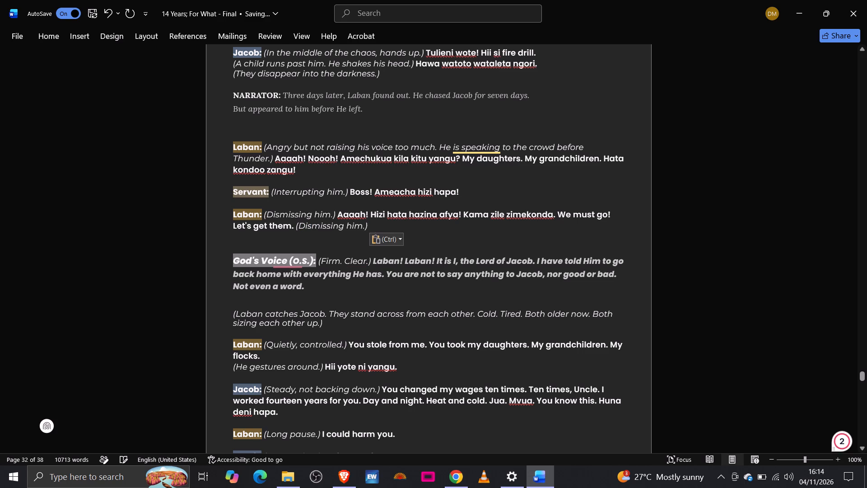
Change the copied stage direction at the end of Laban's reply to "(They begin to leave.)".
left_click_drag(301, 225, 304, 225)
left_click_drag(304, 225, 361, 227)
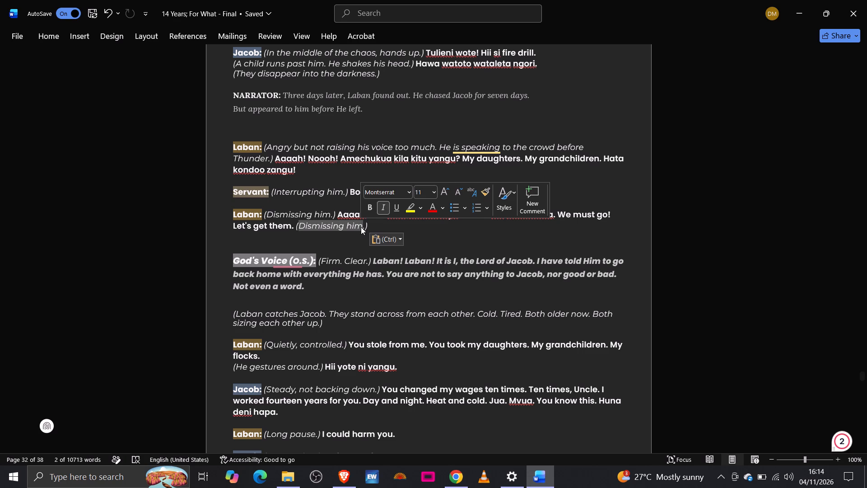
type("They")
key("space")
type("begin to")
key("space")
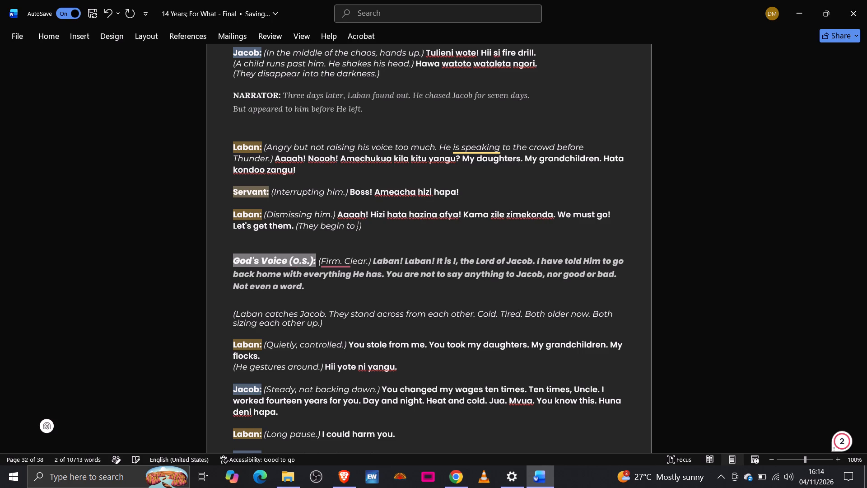
type("leave")
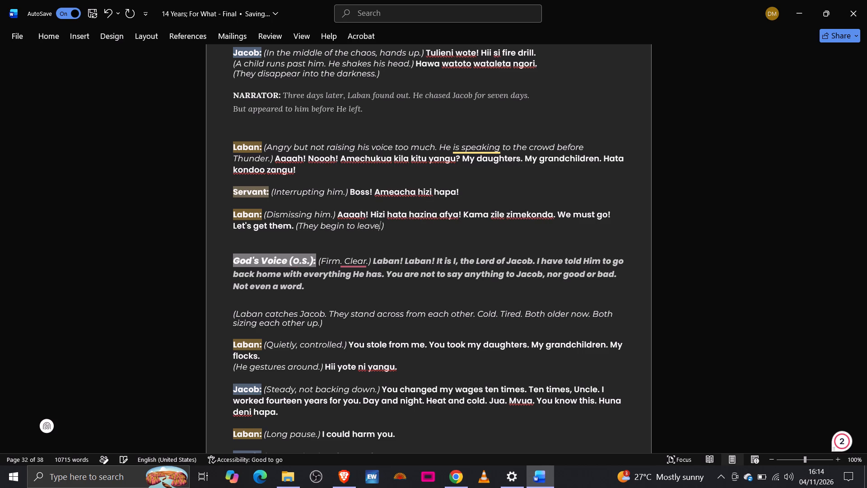
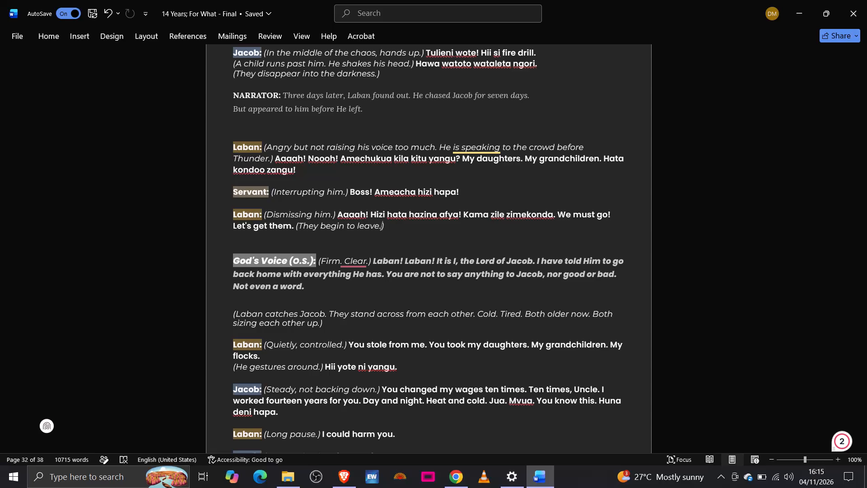
Continue the stage direction after "They begin to leave." in Laban's reply with "They are interrupted by".
key("space")
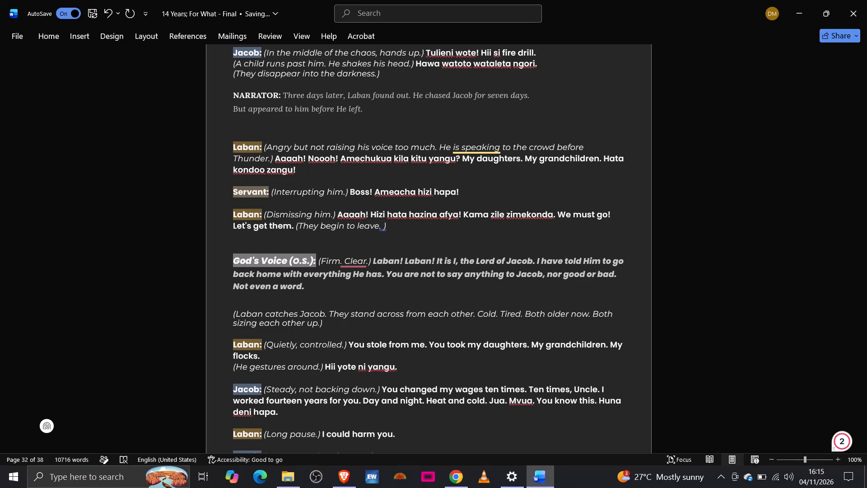
type("They are interrupted")
key("space")
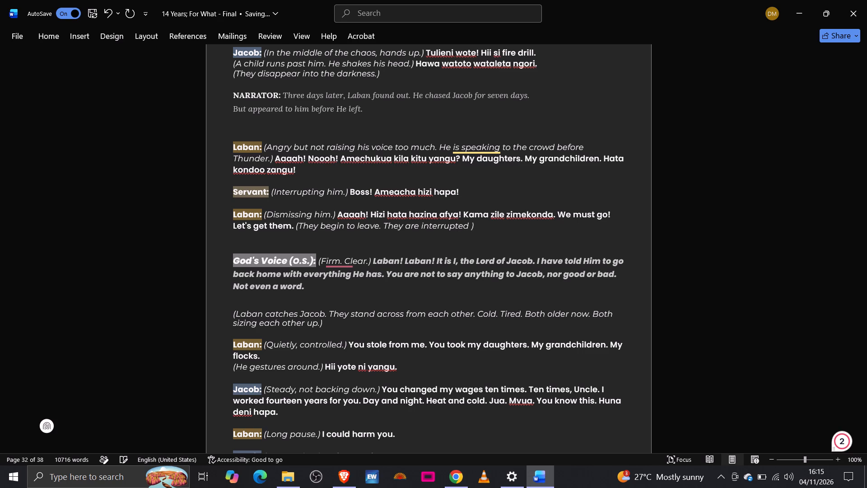
type("by")
key("space")
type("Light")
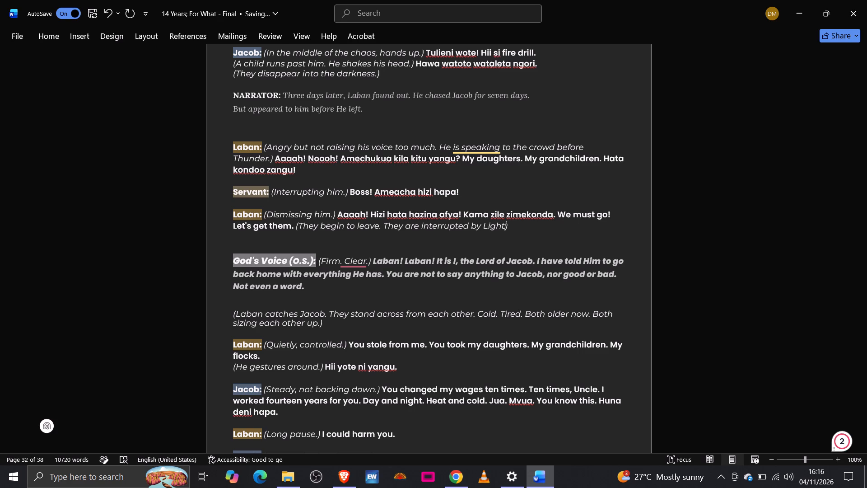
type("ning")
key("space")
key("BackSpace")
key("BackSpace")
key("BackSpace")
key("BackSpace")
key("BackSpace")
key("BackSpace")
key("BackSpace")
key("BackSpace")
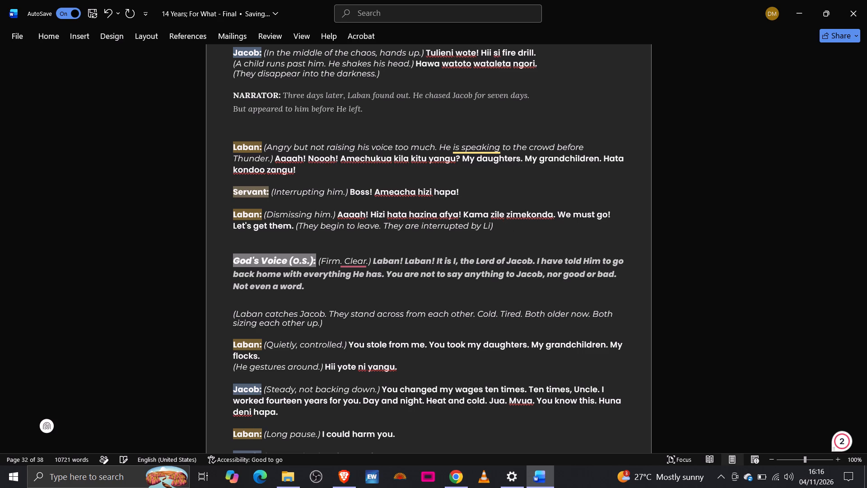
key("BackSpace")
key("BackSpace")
Add "Thunder and lightning" after "They are interrupted by" in Laban's closing stage direction, with correct spelling.
type("Thunder and")
key("space")
type("lighting")
key("space")
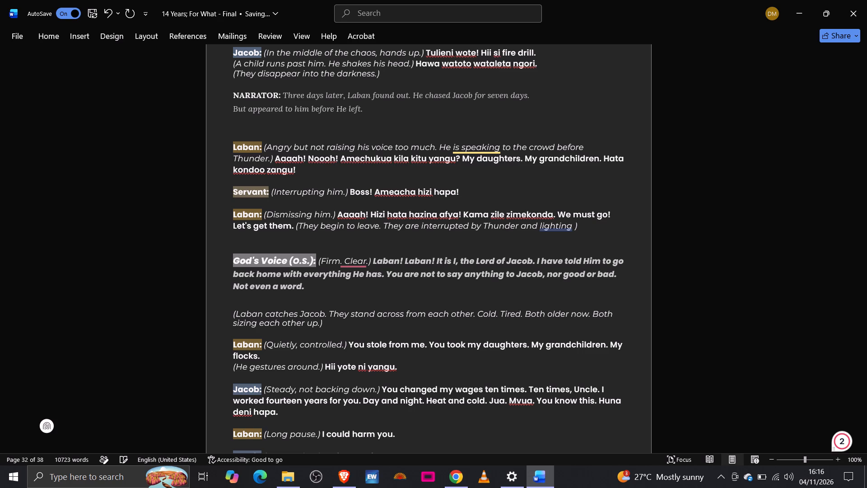
key("Left")
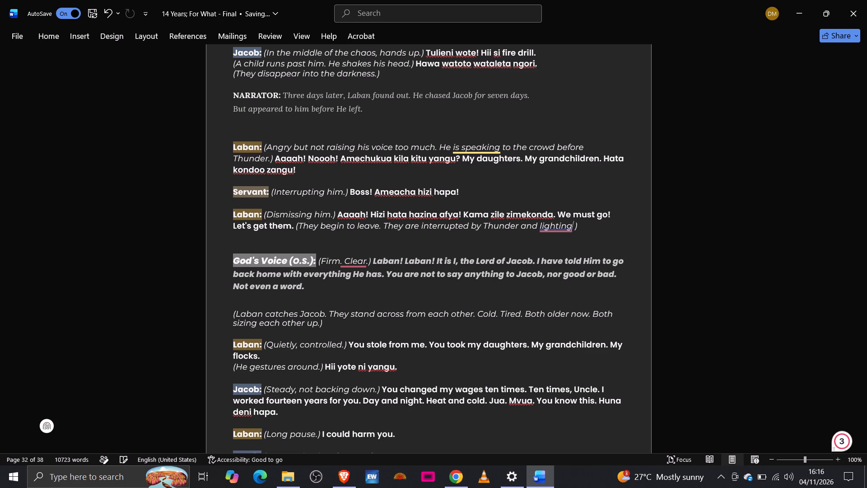
key("Left")
key("Left")
key("Left")
key("n")
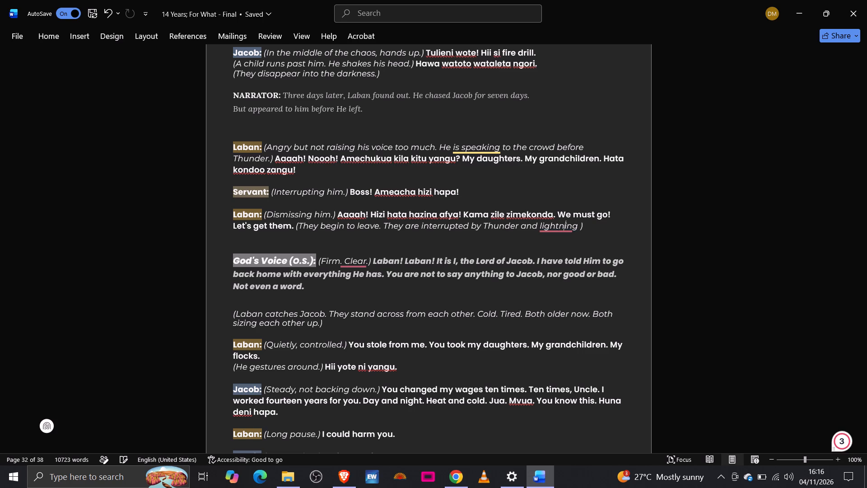
key("Right")
key("Right")
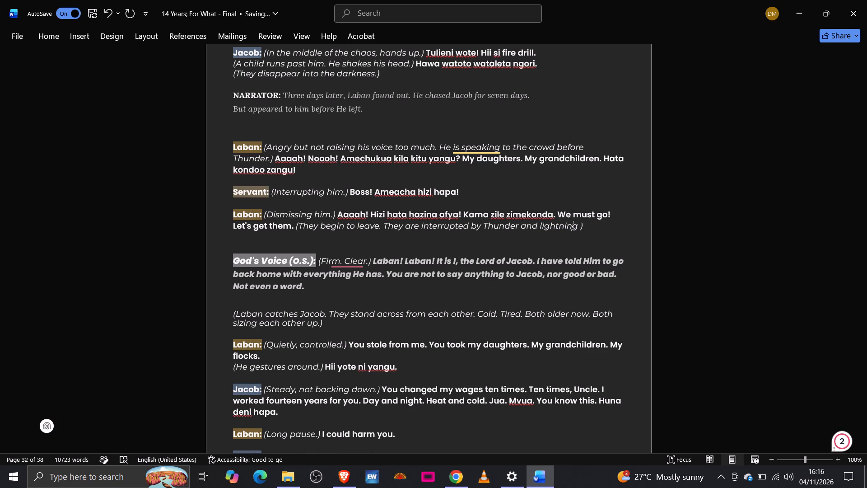
key("Right")
key("Right")
Finish Laban's closing stage direction with ", followed by God's voice.", using the suggested comma and lowercase correction.
type("Follo")
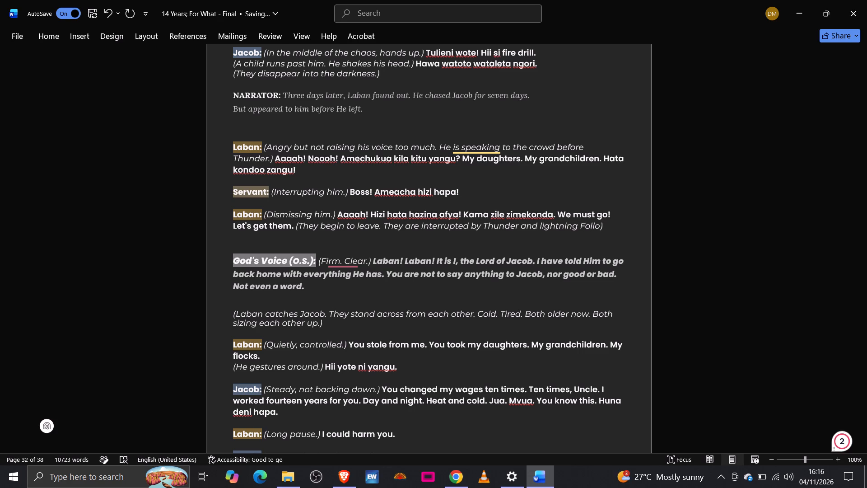
type("wed")
key("space")
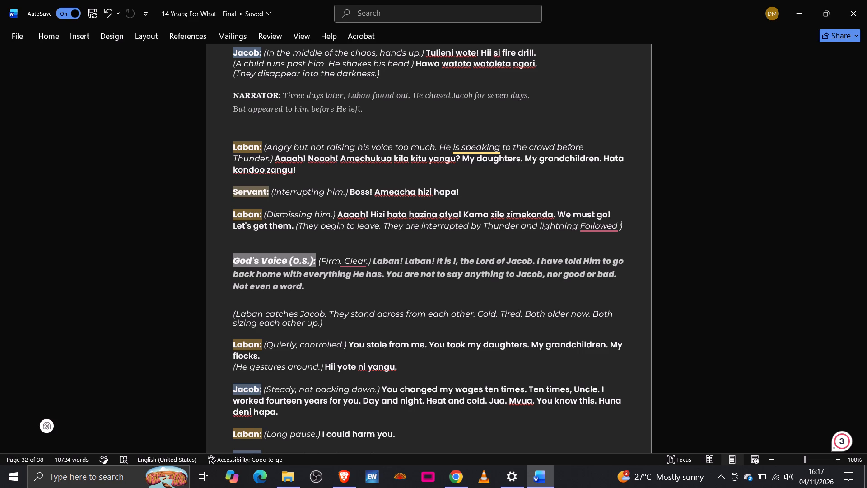
type("by G")
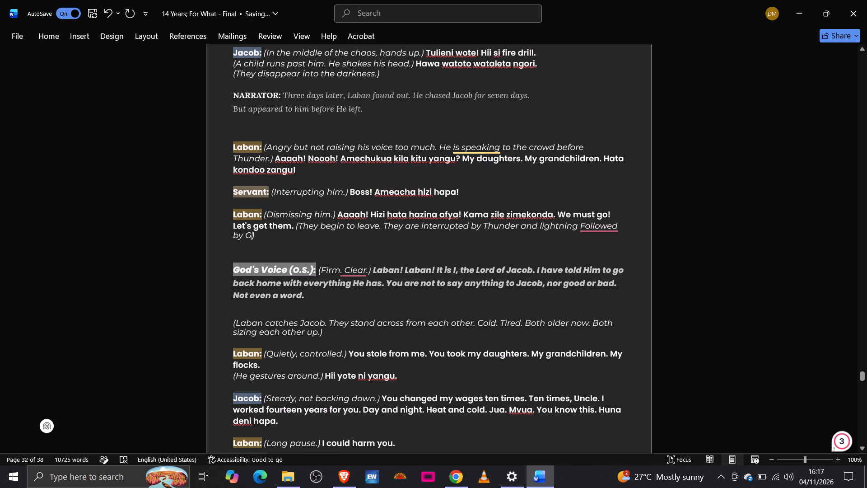
type("od")
type("'s")
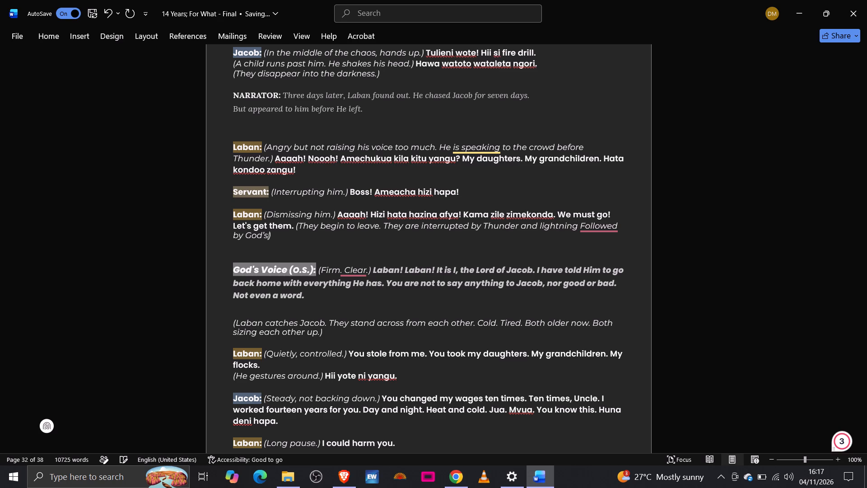
key("space")
type("voice")
key("period")
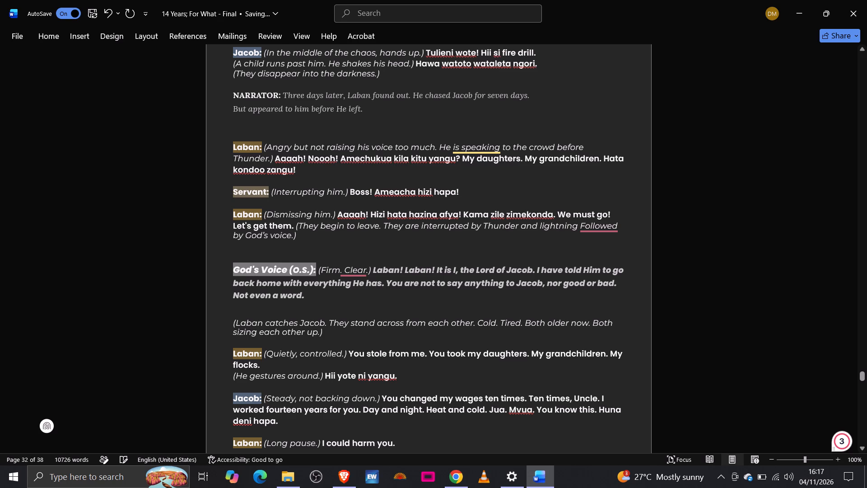
left_click(596, 224)
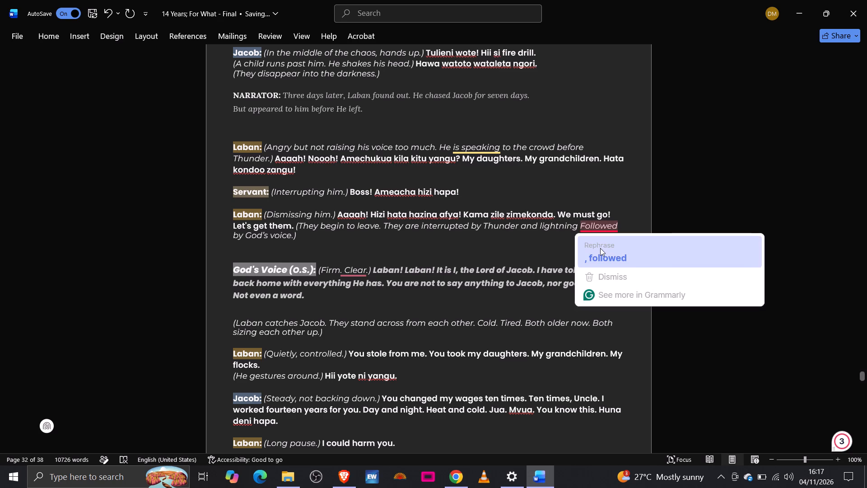
left_click(600, 249)
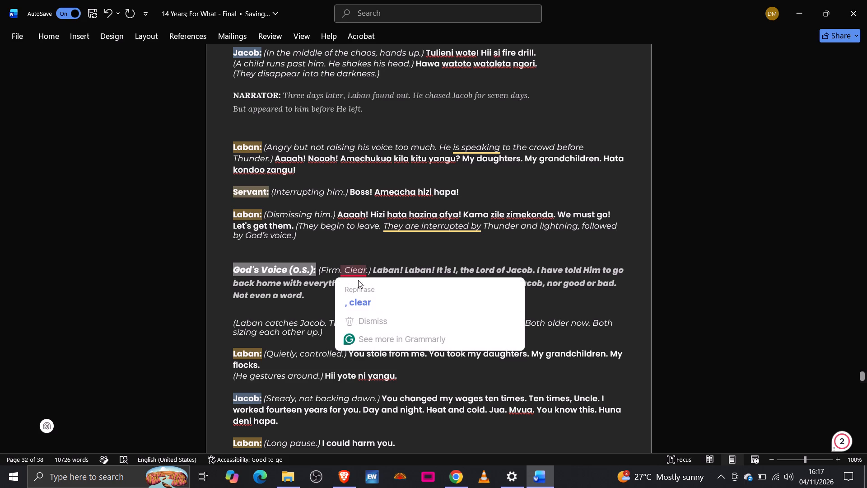
Change the stage direction at the start of God's Voice's speech to "(Firm, clear.)" using the suggested correction.
left_click(361, 291)
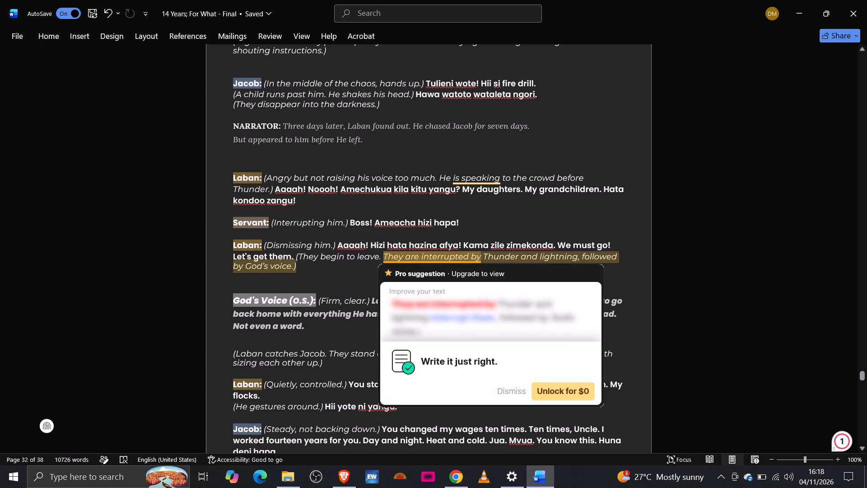
left_click(361, 268)
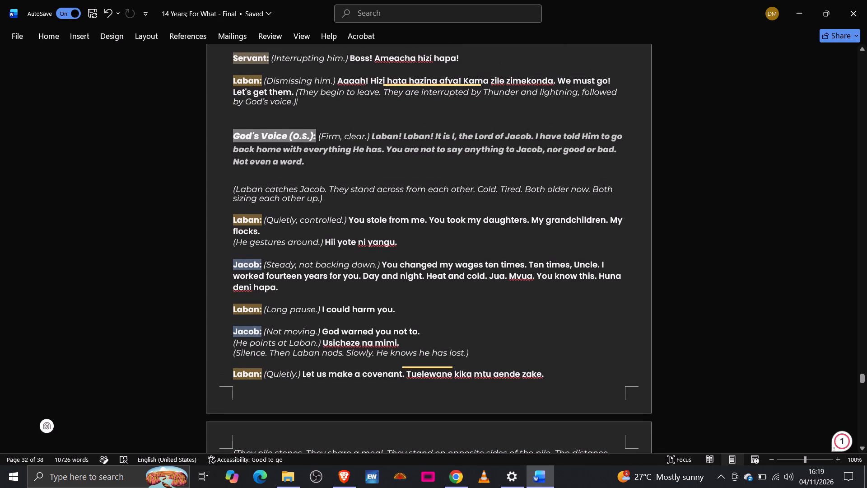
Save the revised script document.
key("ctrl+s")
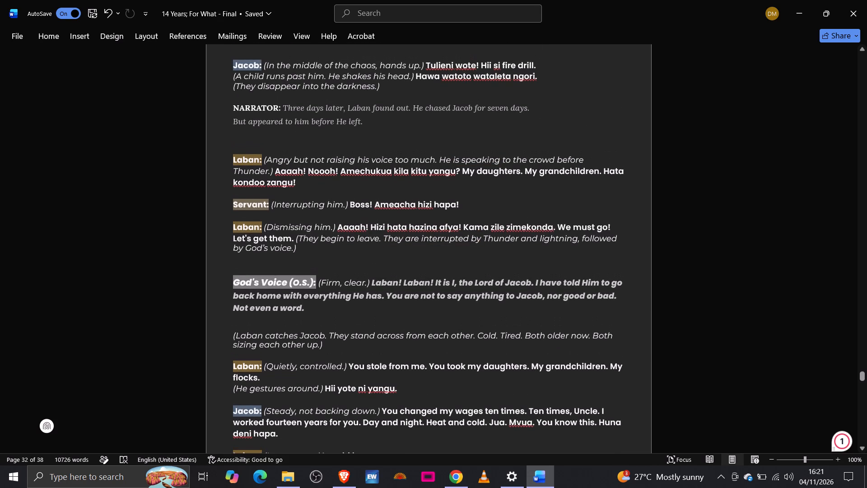
key("ctrl+s")
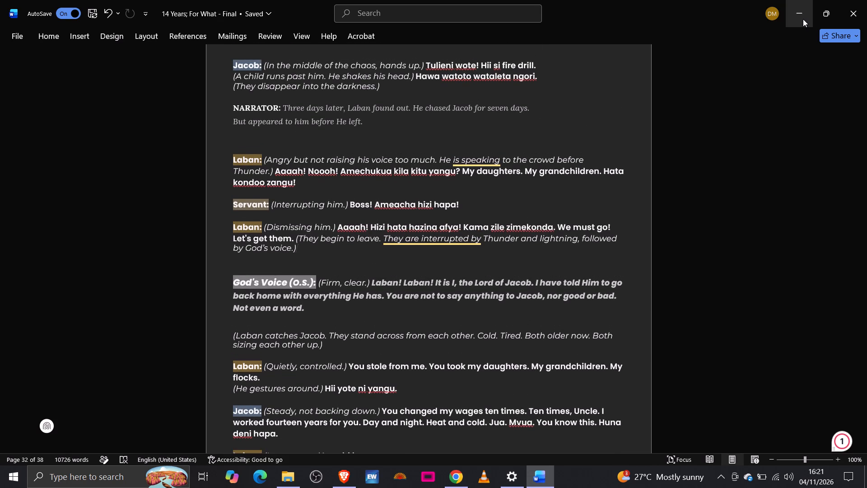
Minimize the script, switch to Chrome, and open a new browser window with the Wawish profile.
left_click(803, 19)
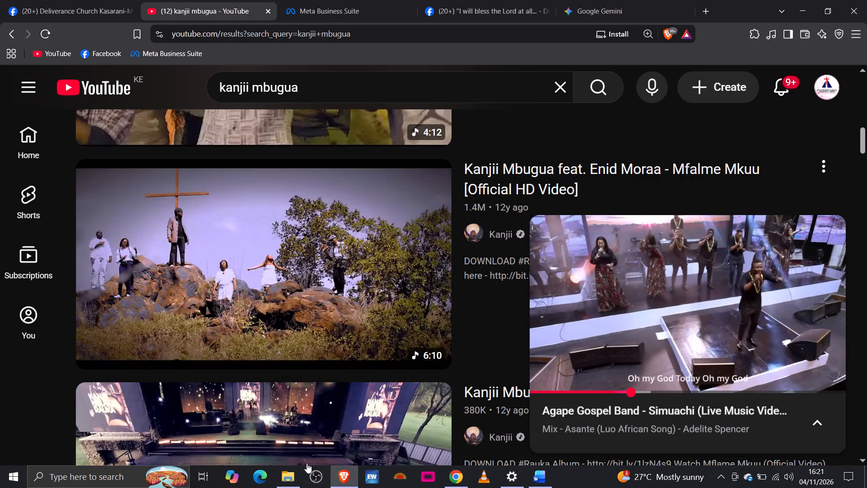
left_click(458, 475)
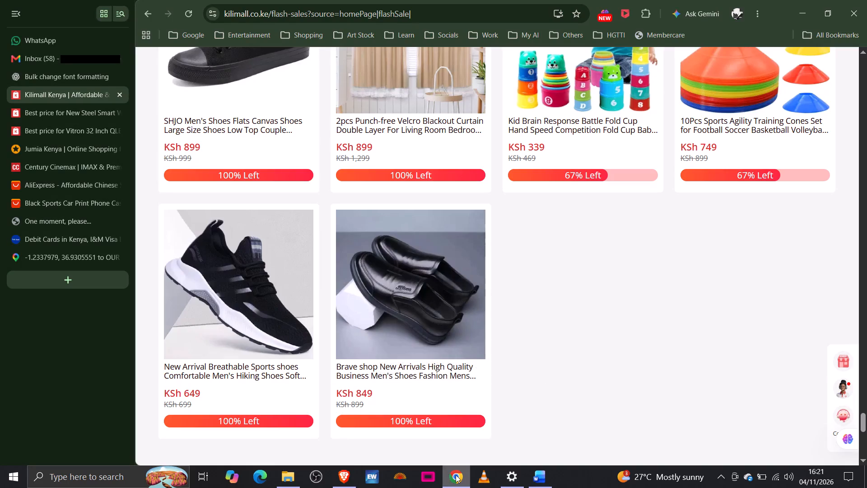
right_click(456, 475)
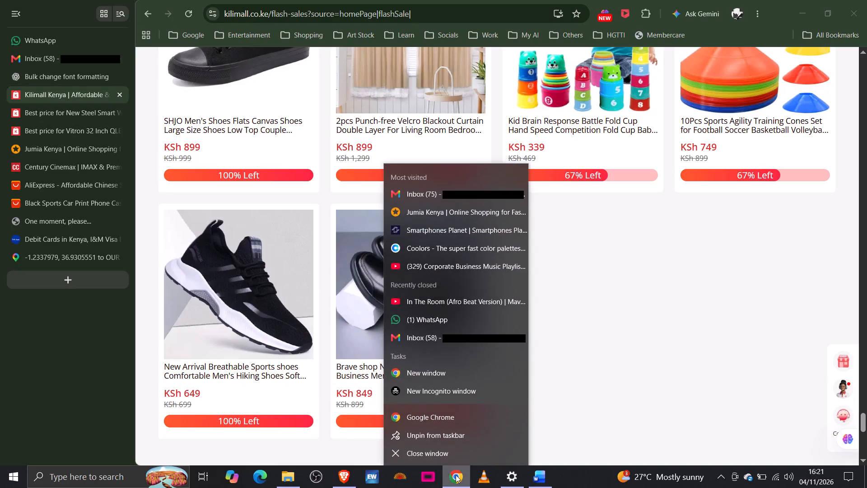
left_click(434, 415)
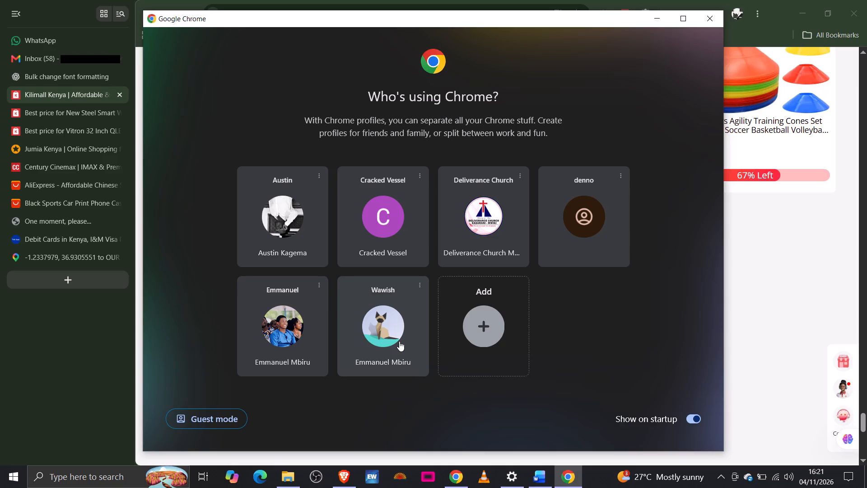
left_click(399, 341)
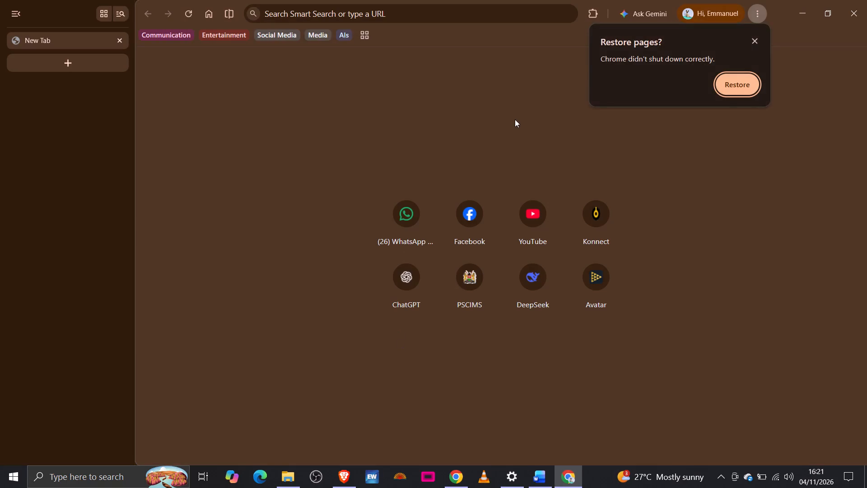